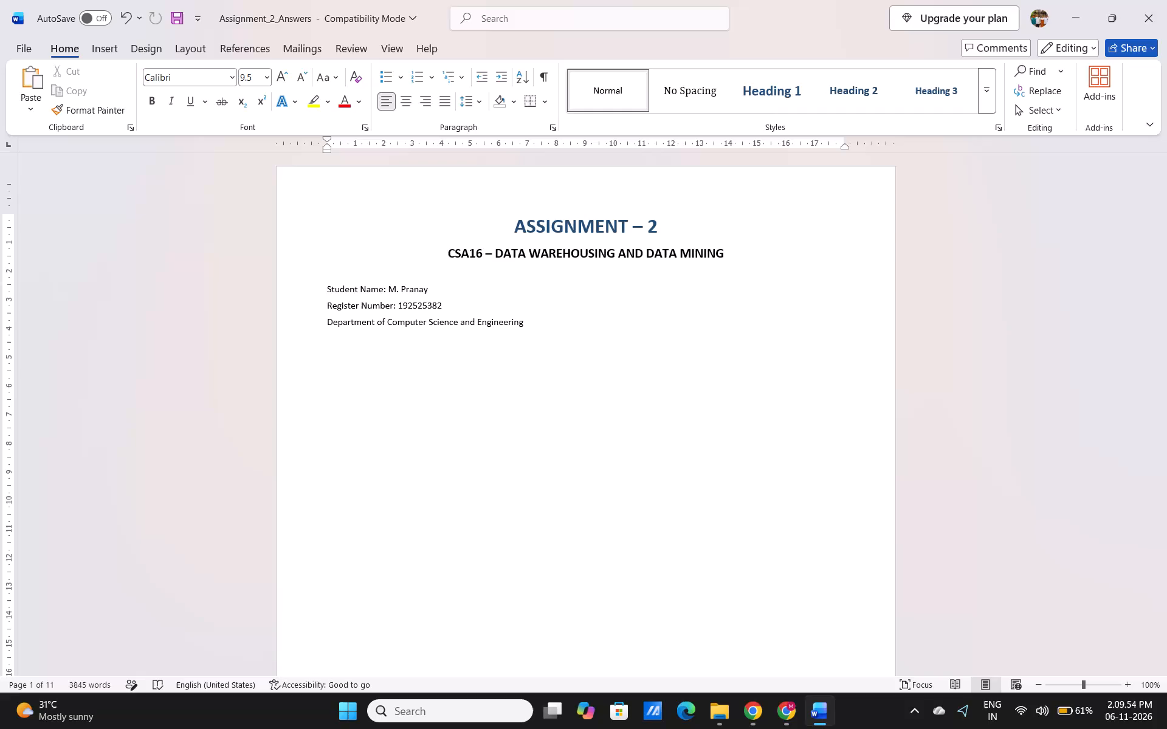
Clear the footer text reading "CSA16 – Data Warehousing and Data Mining | Assignment 2" and return to the document body.
{"action": "scroll", "coordinate": [551, 412], "scroll_direction": "down", "scroll_amount": 2}
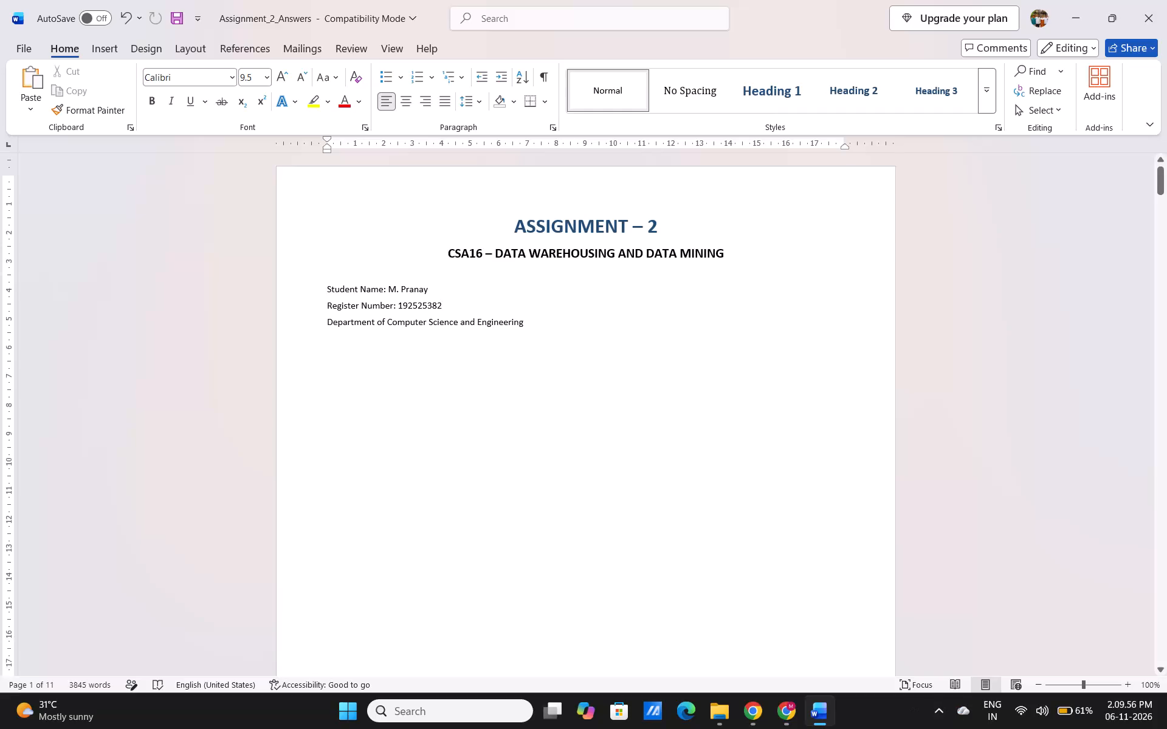
{"action": "scroll", "coordinate": [551, 412], "scroll_direction": "down", "scroll_amount": 5}
{"action": "scroll", "coordinate": [551, 412], "scroll_direction": "up", "scroll_amount": 1}
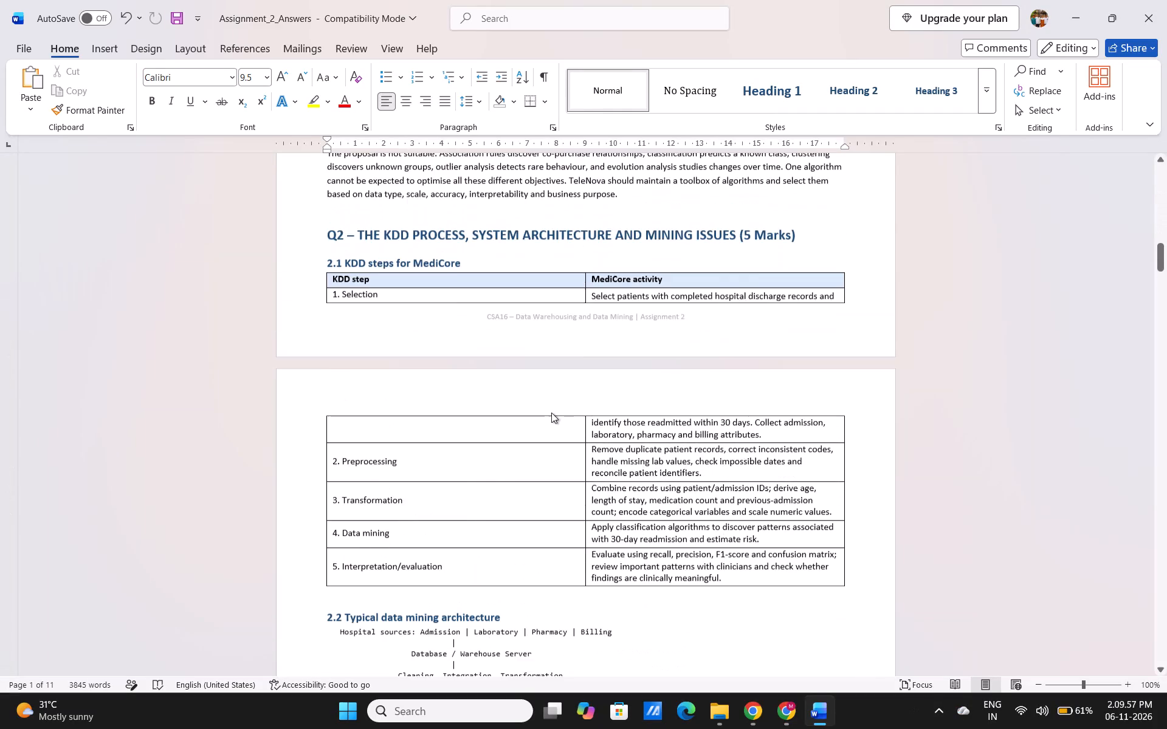
{"action": "scroll", "coordinate": [551, 412], "scroll_direction": "up", "scroll_amount": 2}
{"action": "scroll", "coordinate": [426, 380], "scroll_direction": "up", "scroll_amount": 1}
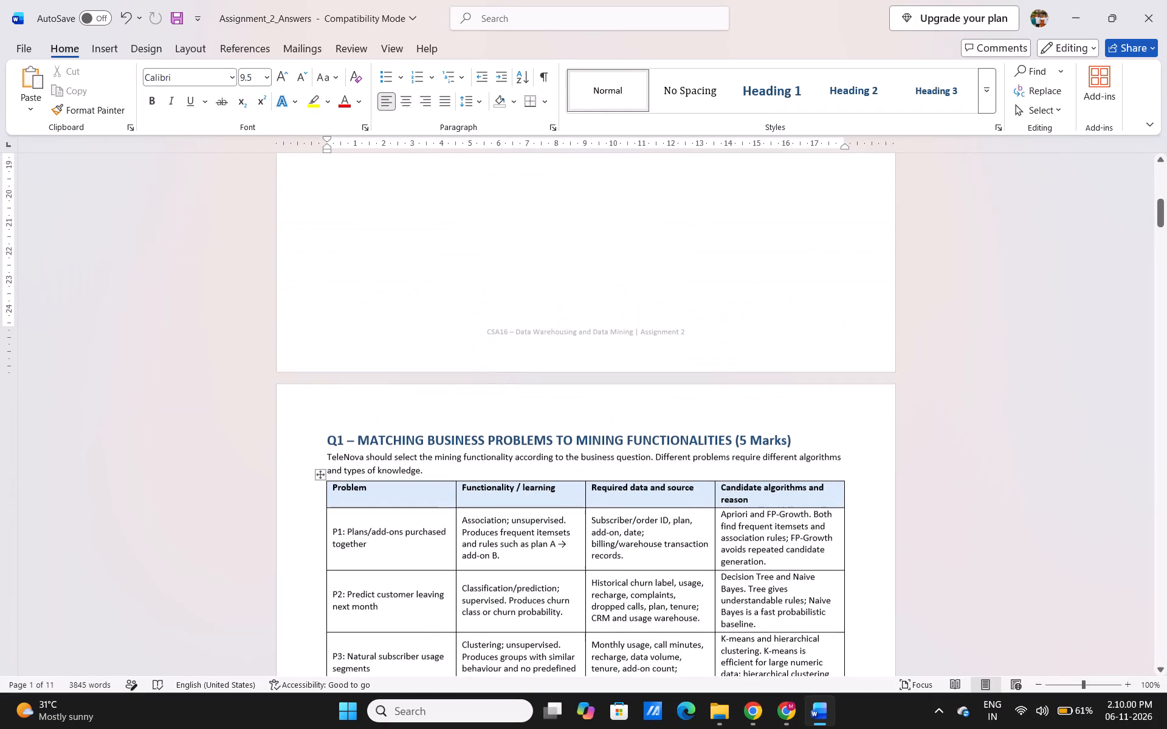
{"action": "double_click", "coordinate": [500, 327]}
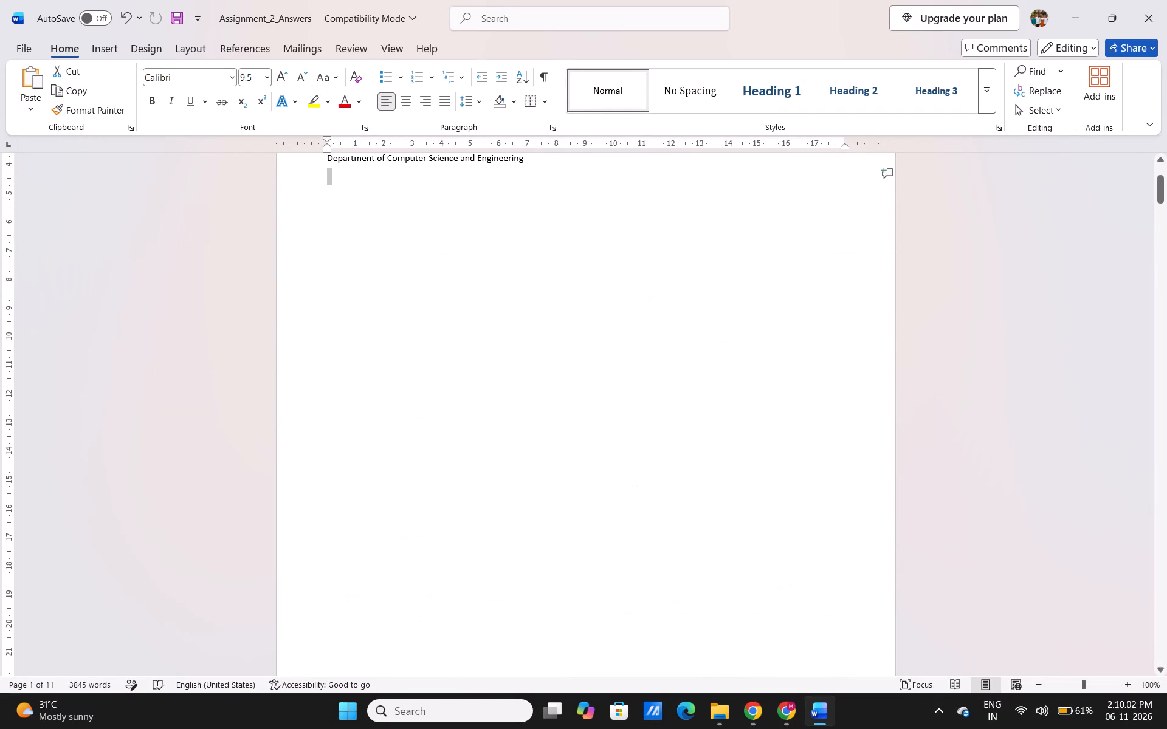
{"action": "scroll", "coordinate": [456, 443], "scroll_direction": "down", "scroll_amount": 2}
{"action": "double_click", "coordinate": [455, 443]}
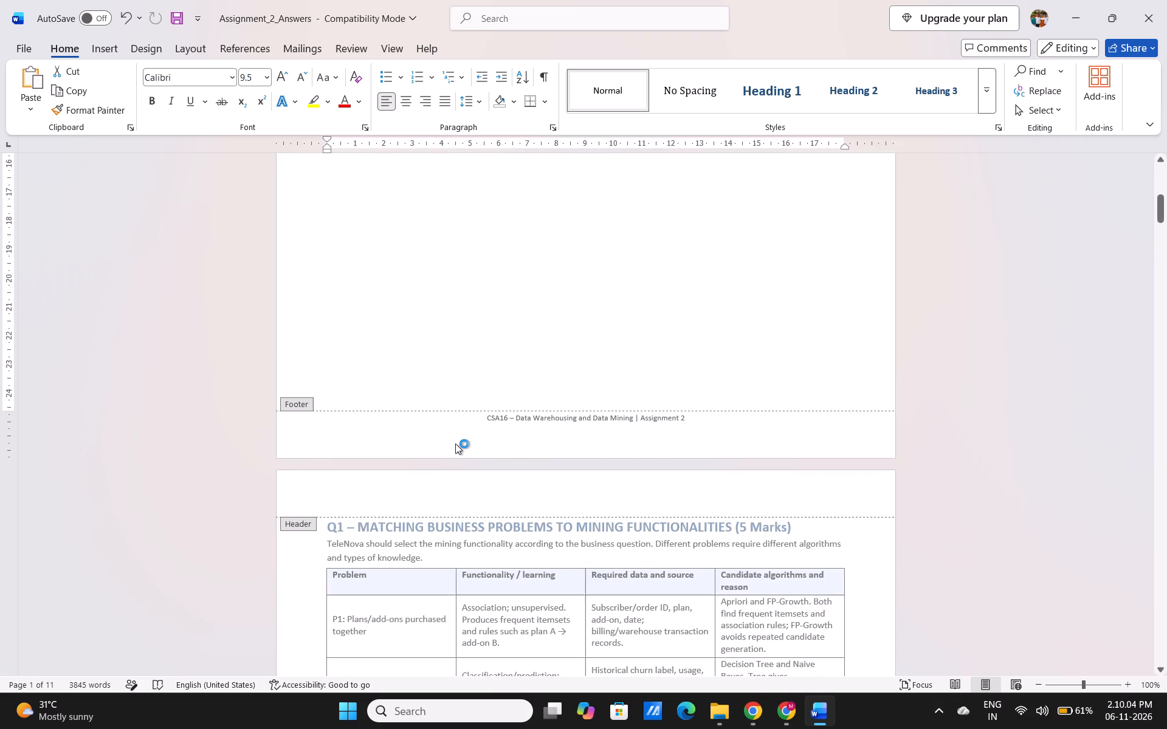
{"action": "left_click_drag", "start_coordinate": [686, 416], "coordinate": [549, 419]}
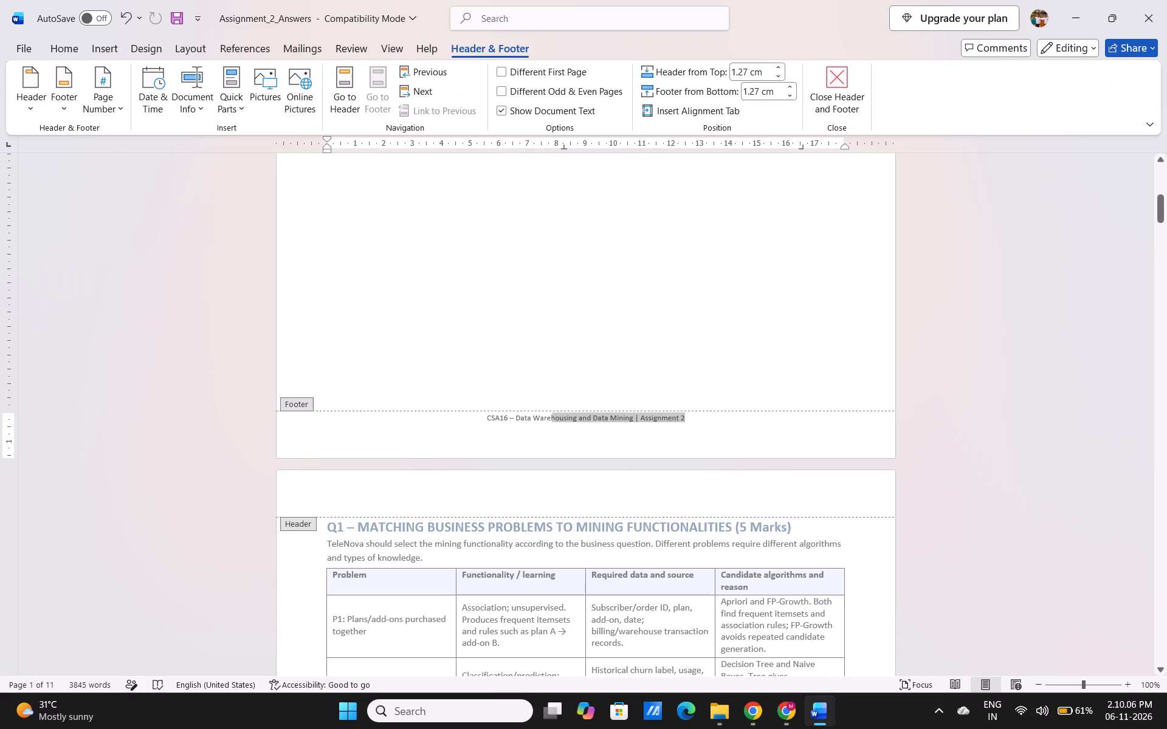
{"action": "left_click_drag", "start_coordinate": [549, 419], "coordinate": [419, 425]}
{"action": "key", "text": "space"}
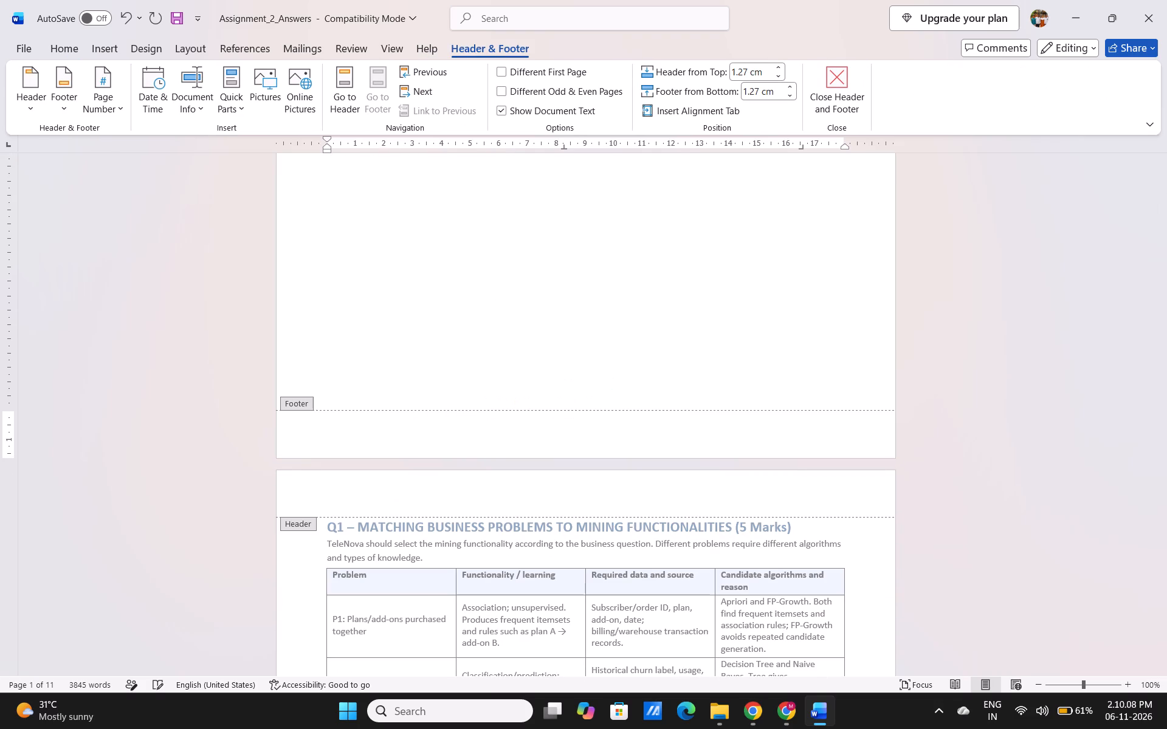
{"action": "double_click", "coordinate": [441, 362]}
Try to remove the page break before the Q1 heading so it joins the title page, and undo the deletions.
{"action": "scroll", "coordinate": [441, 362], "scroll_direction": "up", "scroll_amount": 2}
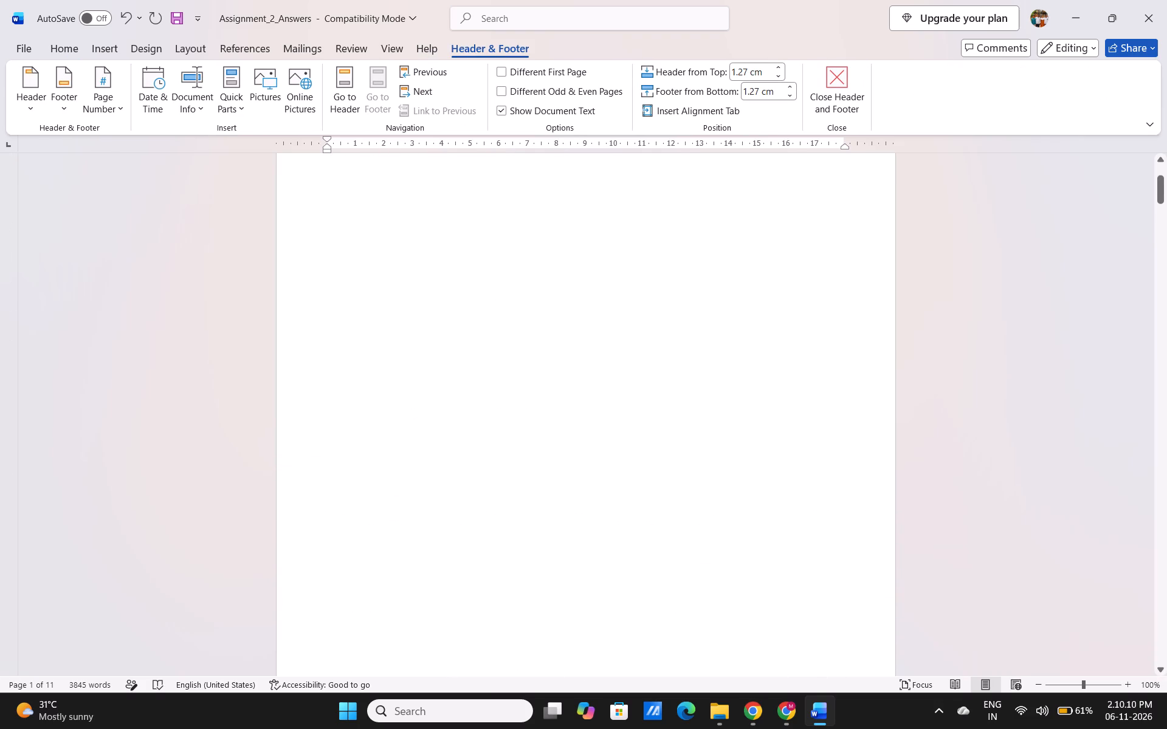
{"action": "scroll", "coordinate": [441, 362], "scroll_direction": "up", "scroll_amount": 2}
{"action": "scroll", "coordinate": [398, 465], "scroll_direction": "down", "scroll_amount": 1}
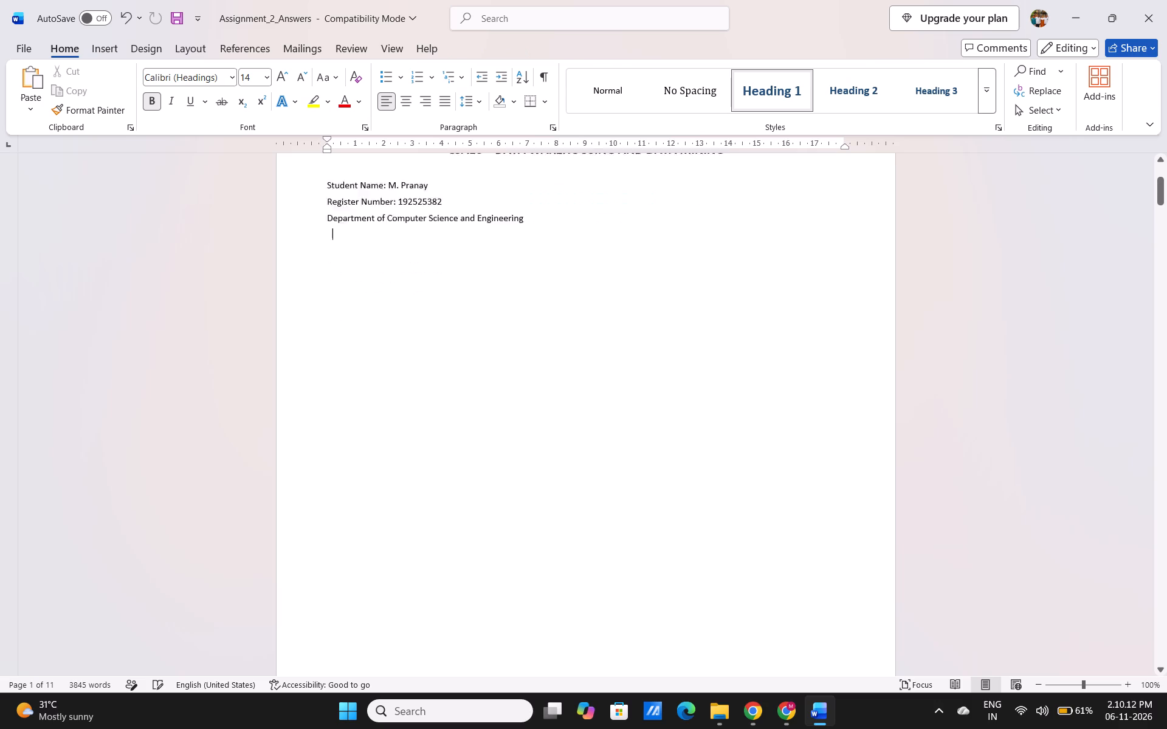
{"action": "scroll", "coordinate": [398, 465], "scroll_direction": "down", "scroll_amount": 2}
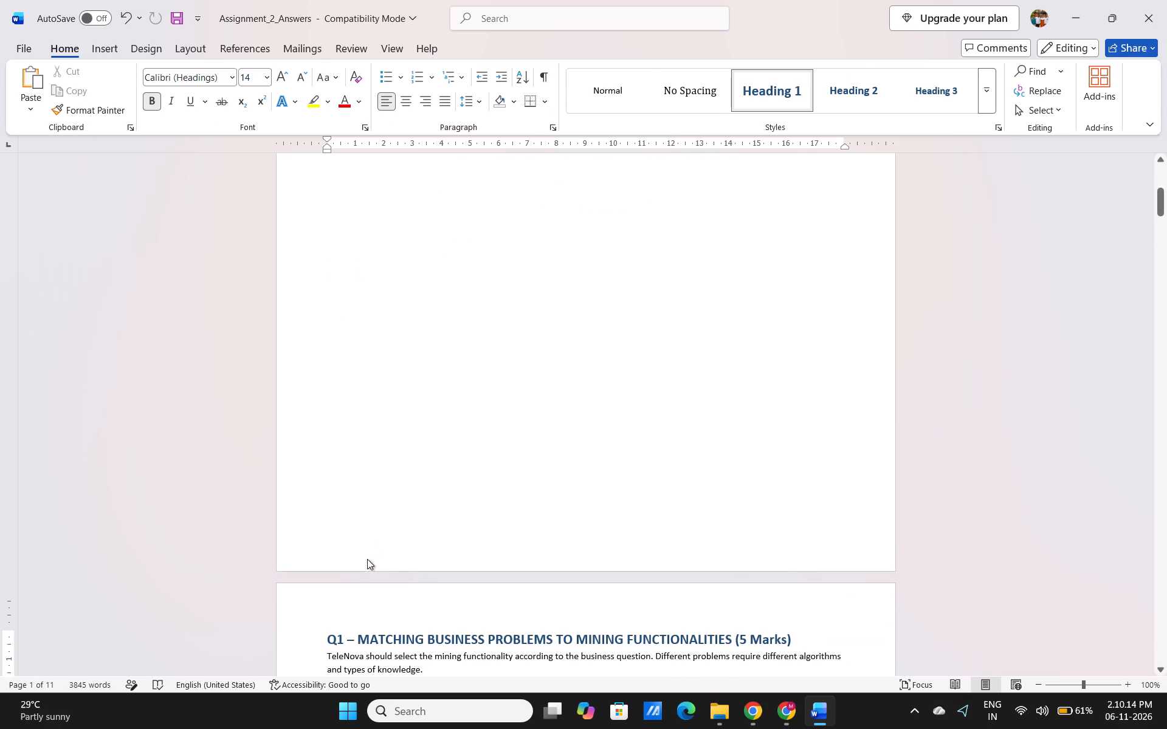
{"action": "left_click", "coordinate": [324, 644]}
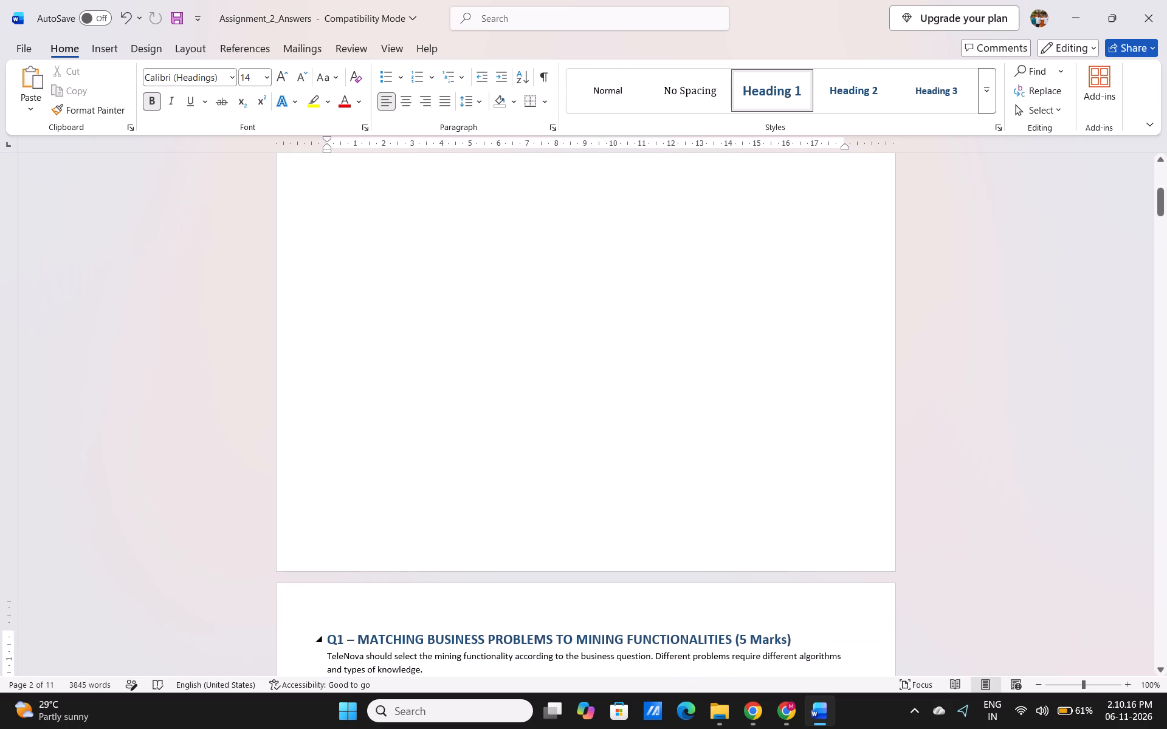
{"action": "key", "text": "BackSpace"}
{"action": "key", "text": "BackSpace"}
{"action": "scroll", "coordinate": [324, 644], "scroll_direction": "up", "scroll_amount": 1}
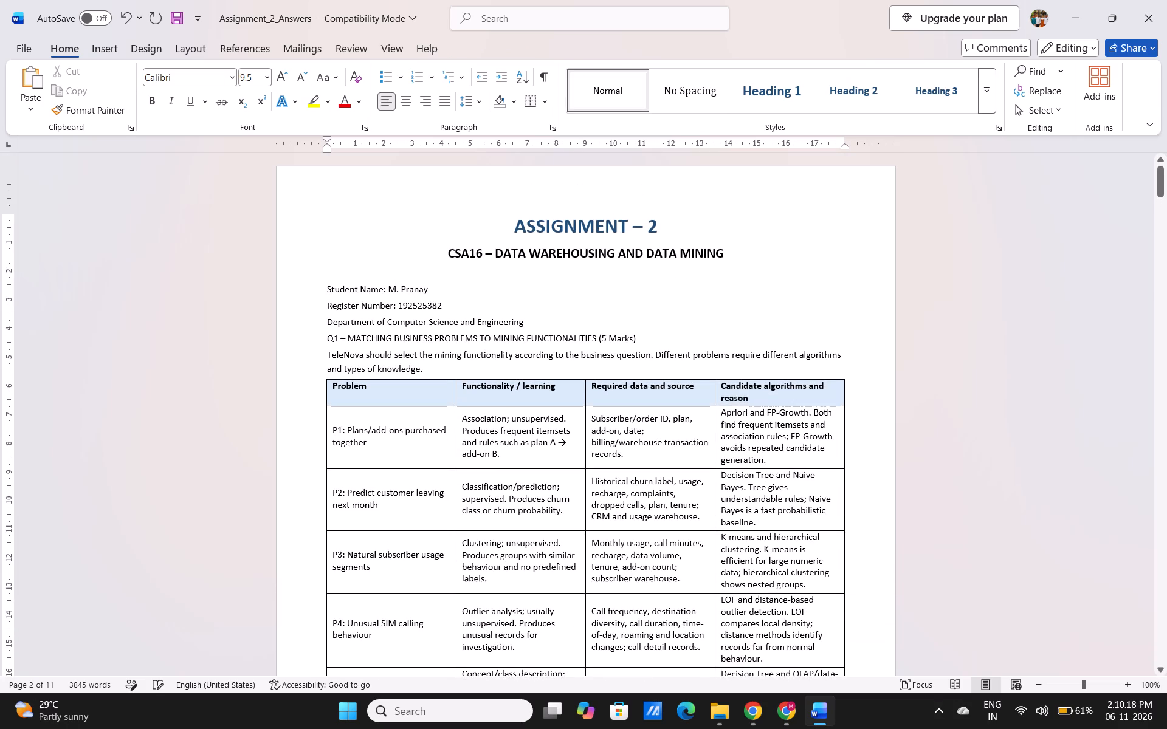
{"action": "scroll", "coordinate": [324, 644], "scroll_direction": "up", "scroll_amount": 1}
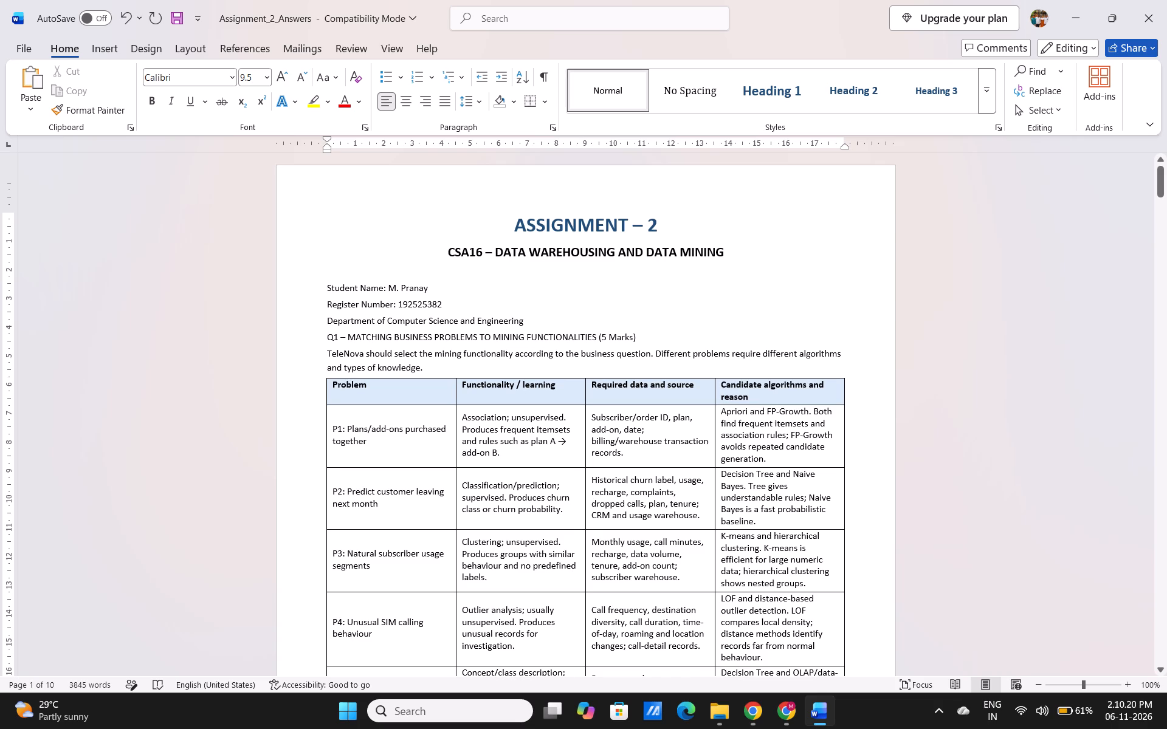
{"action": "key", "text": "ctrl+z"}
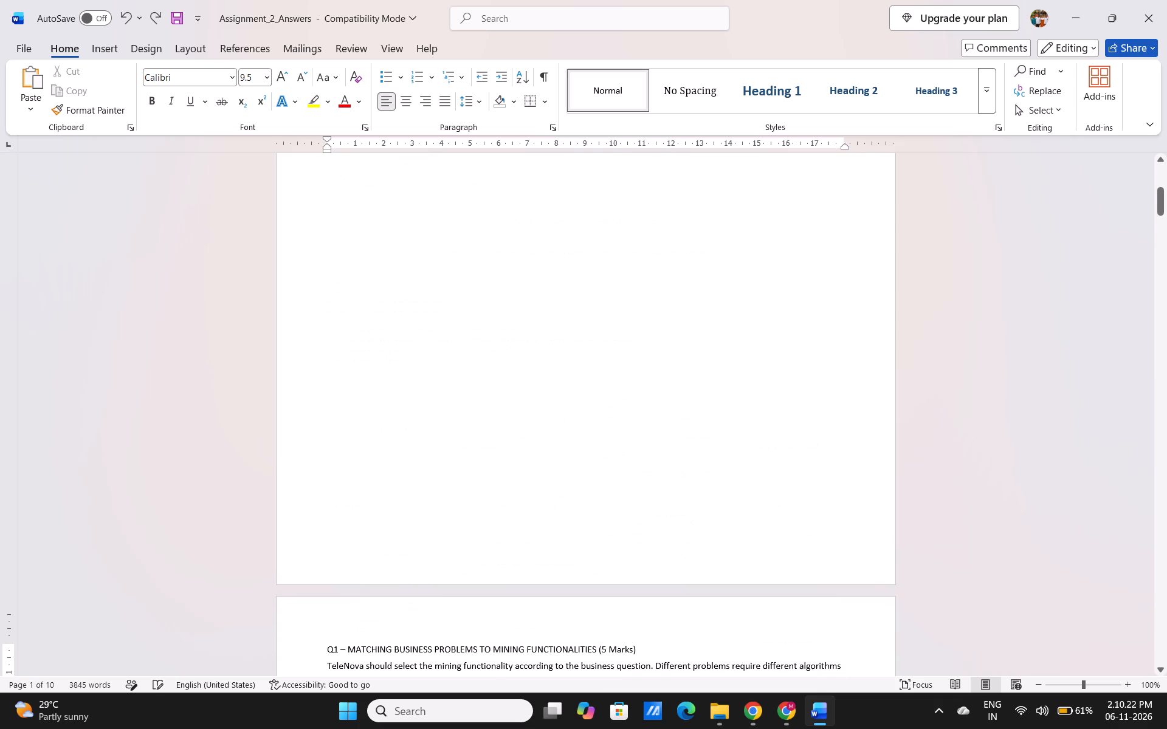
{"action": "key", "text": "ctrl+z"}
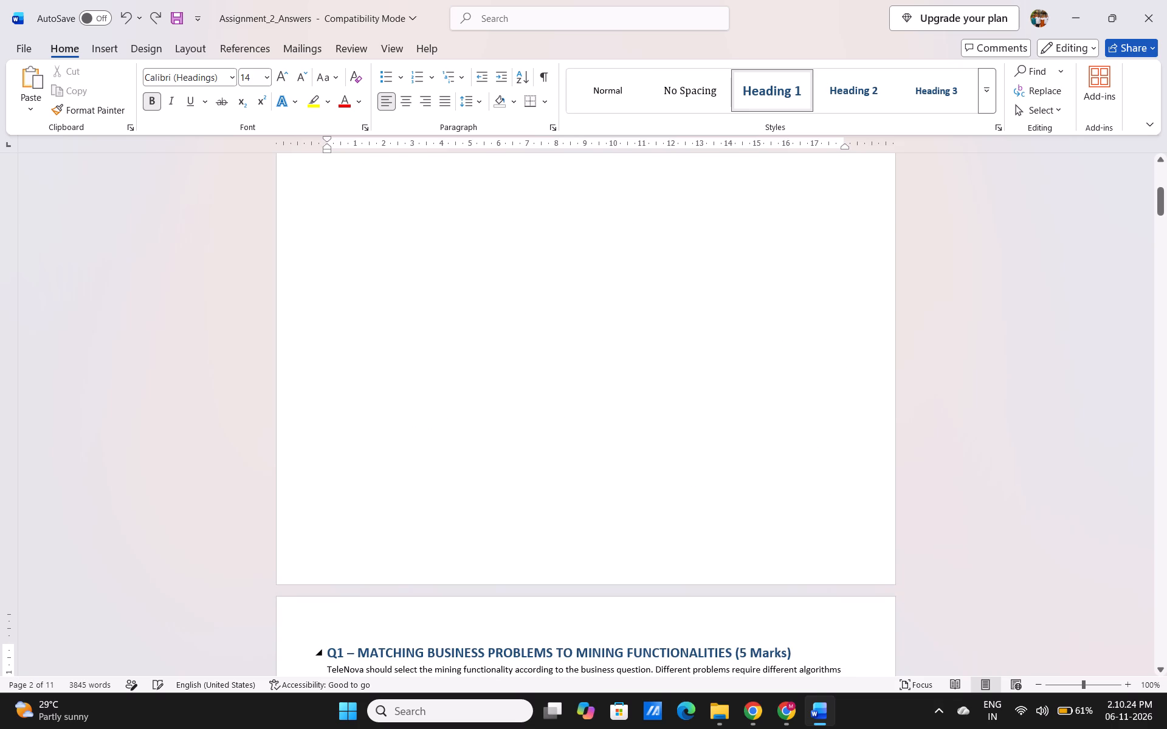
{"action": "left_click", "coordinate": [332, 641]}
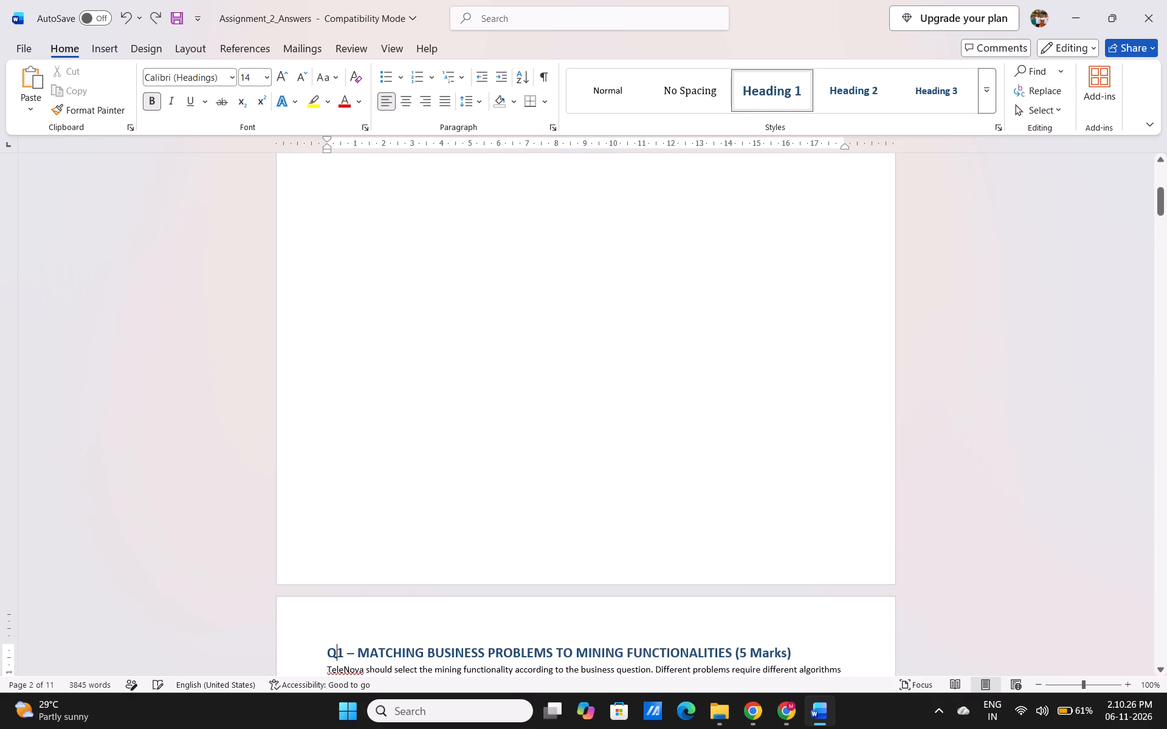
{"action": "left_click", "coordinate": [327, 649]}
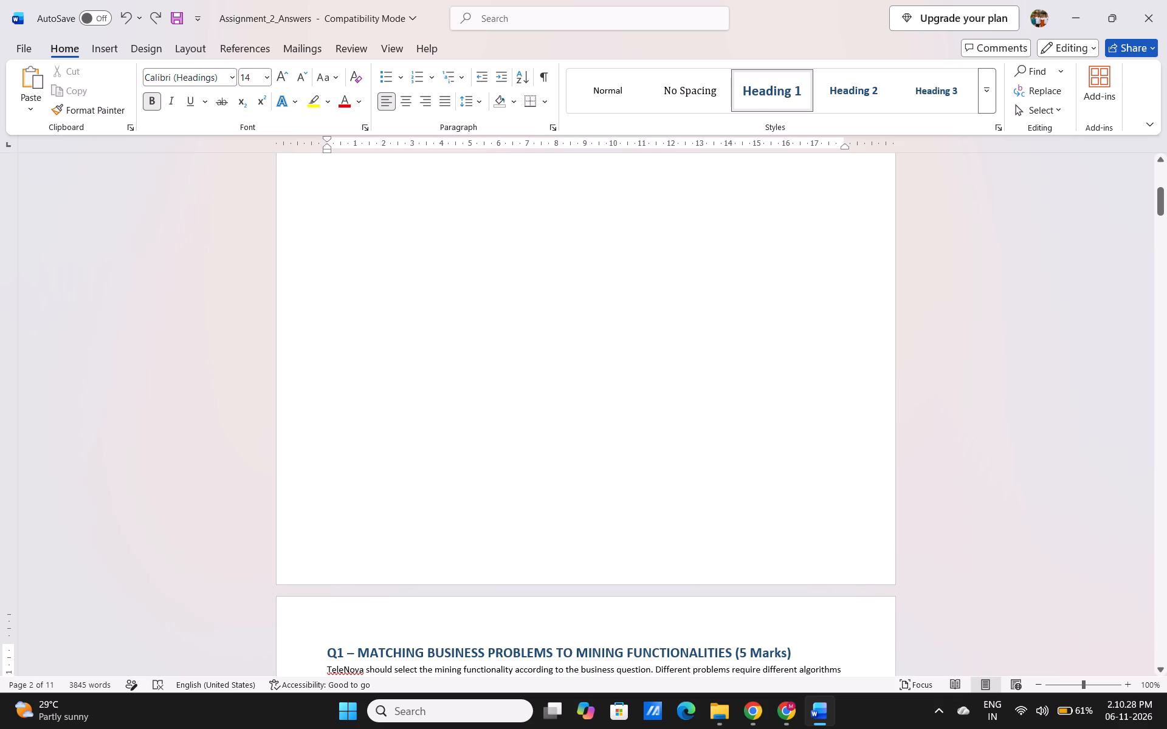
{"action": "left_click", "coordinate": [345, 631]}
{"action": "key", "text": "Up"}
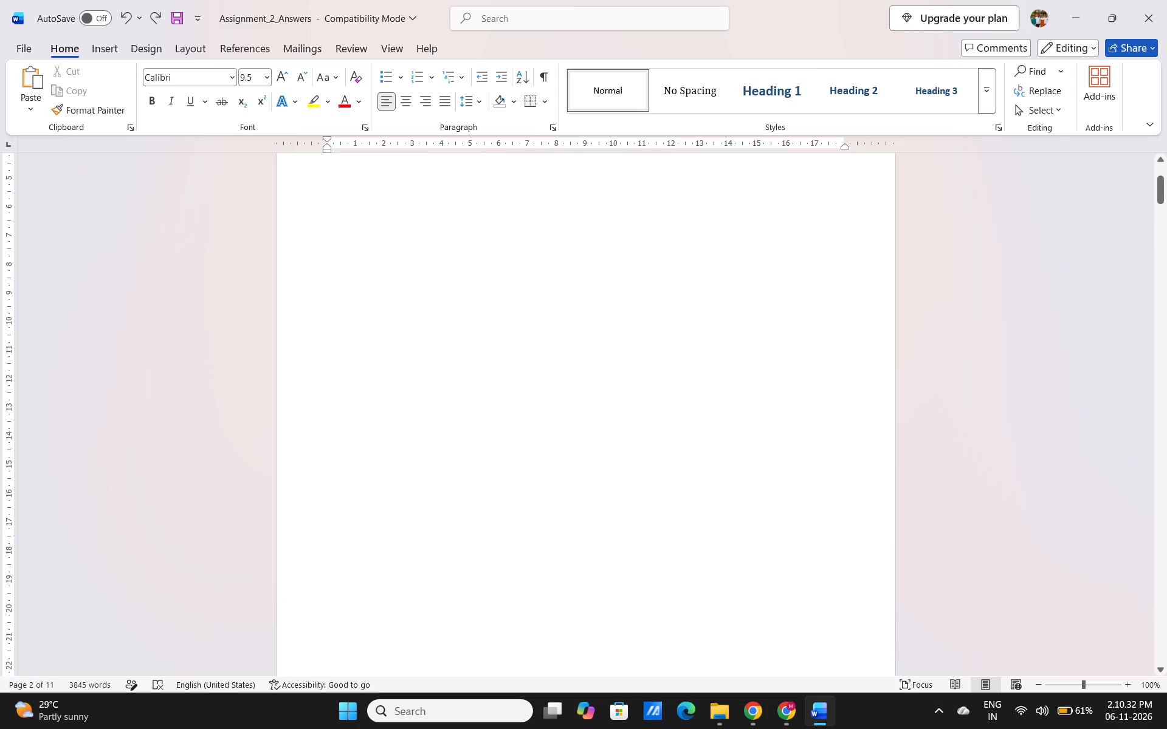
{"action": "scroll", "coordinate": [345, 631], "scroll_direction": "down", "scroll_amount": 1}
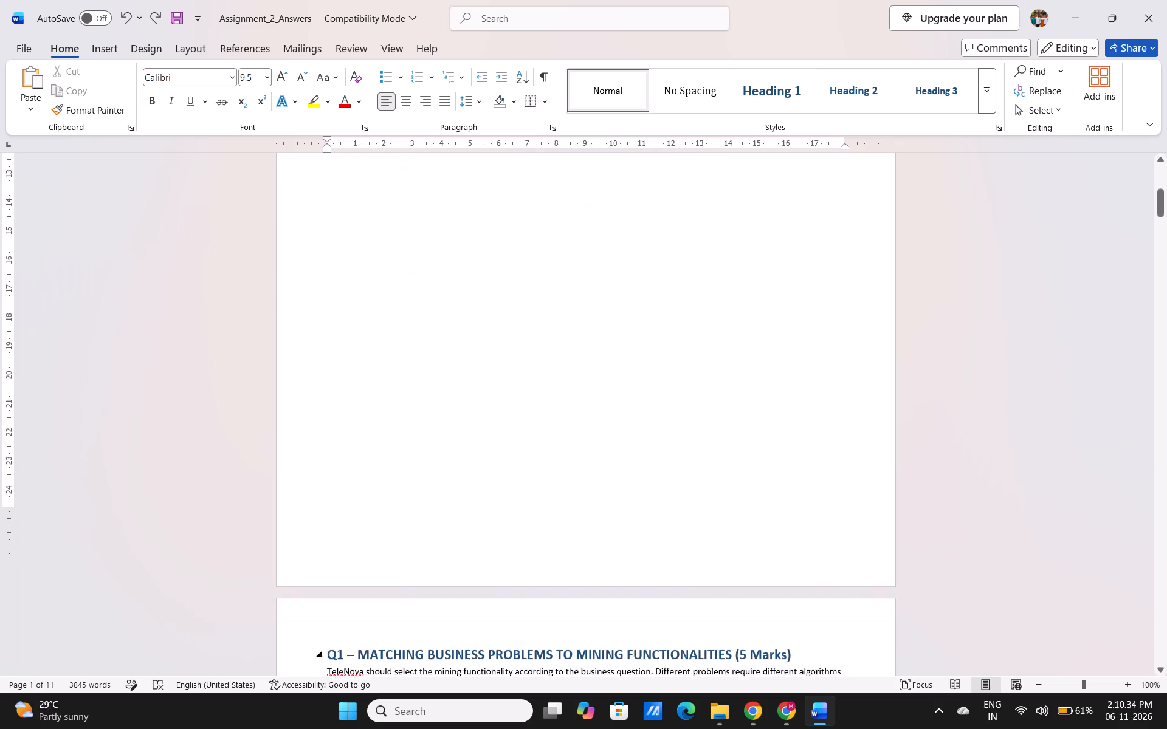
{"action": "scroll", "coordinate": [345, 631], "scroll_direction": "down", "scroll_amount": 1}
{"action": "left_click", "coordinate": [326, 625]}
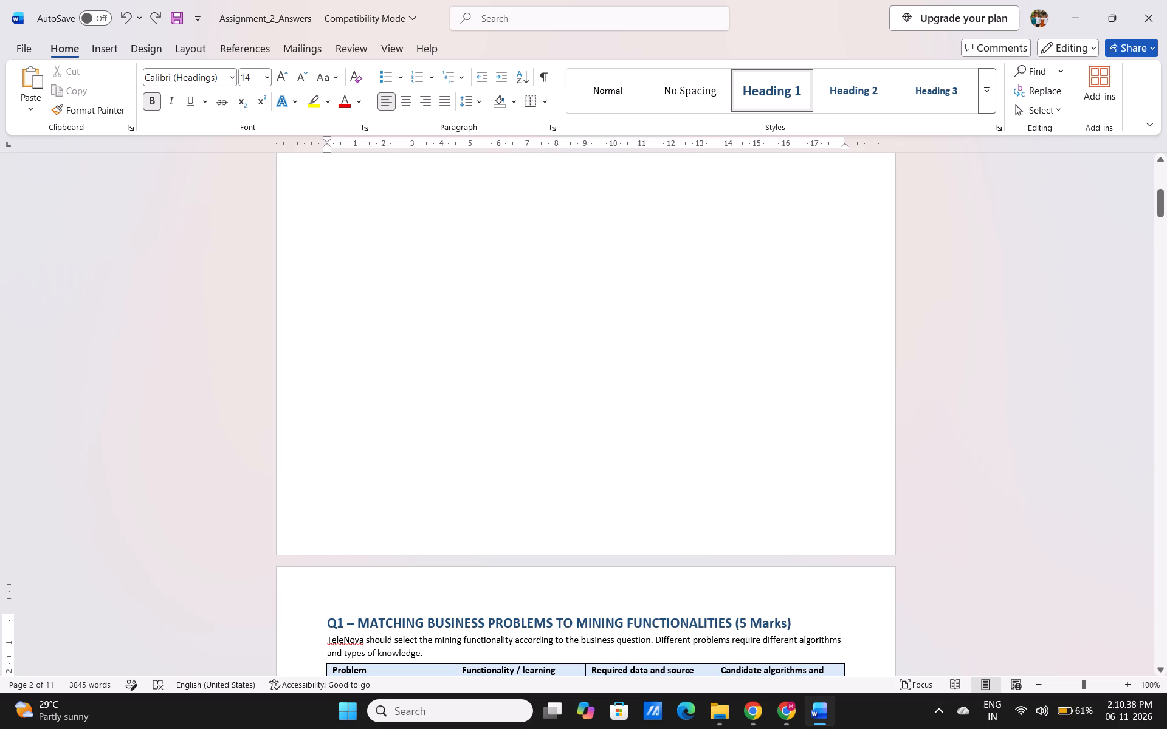
Format the whole title block on page 1, from the assignment title to the department line, in Times New Roman at size 12.
{"action": "scroll", "coordinate": [342, 565], "scroll_direction": "up", "scroll_amount": 2}
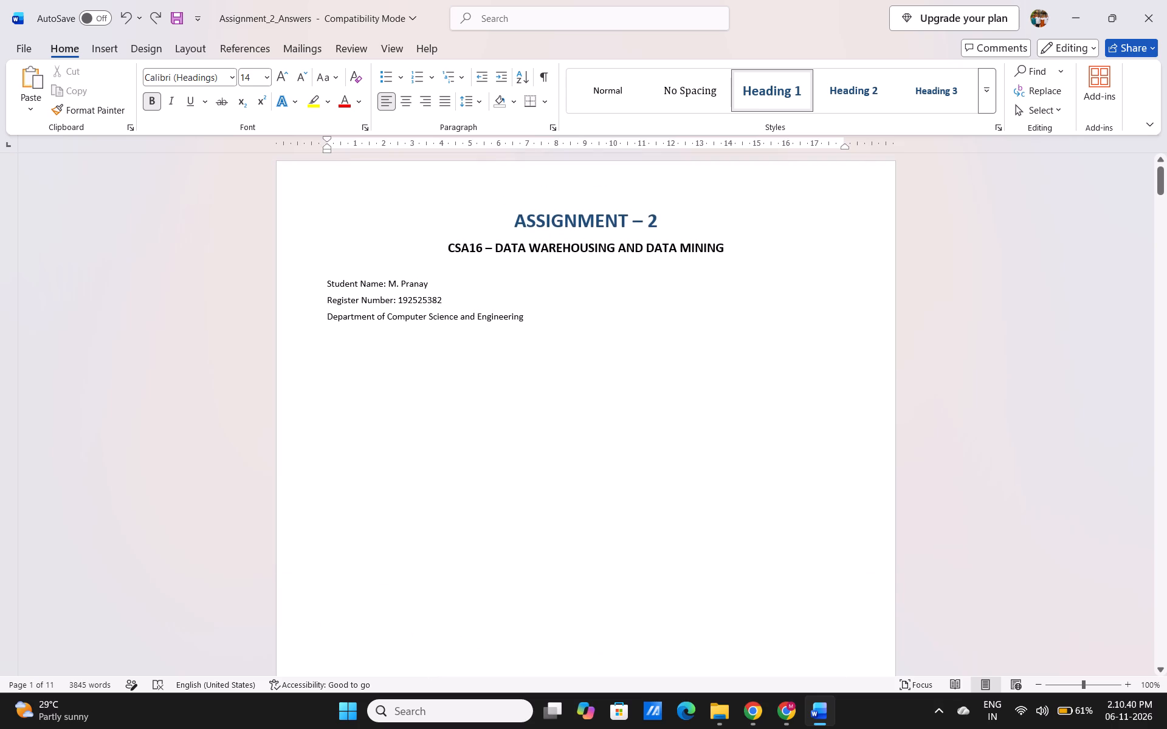
{"action": "left_click_drag", "start_coordinate": [505, 214], "coordinate": [565, 353]}
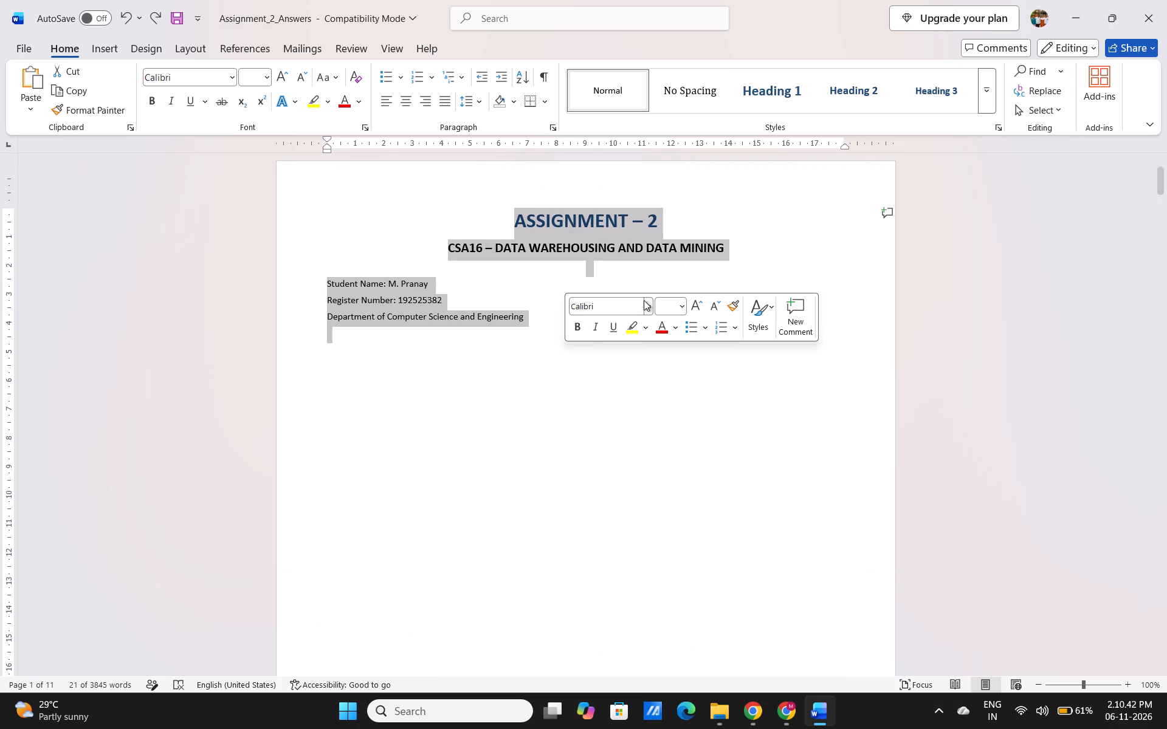
{"action": "left_click", "coordinate": [636, 303]}
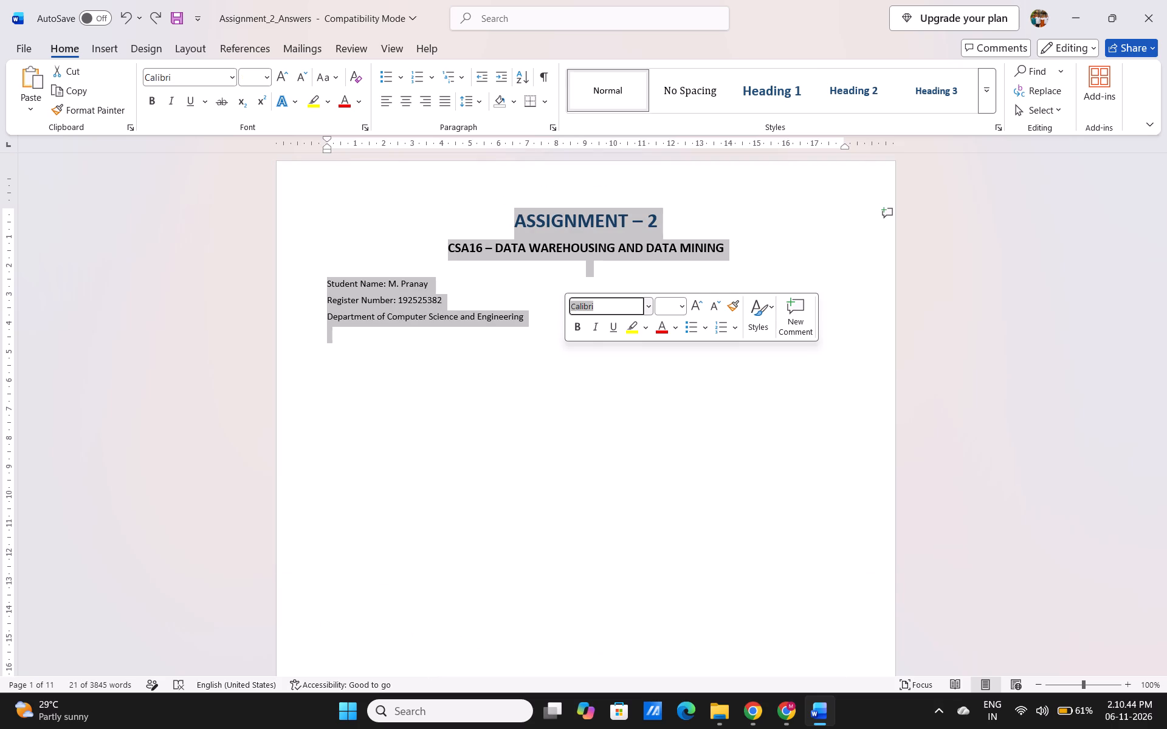
{"action": "type", "text": "times"}
{"action": "key", "text": "Return"}
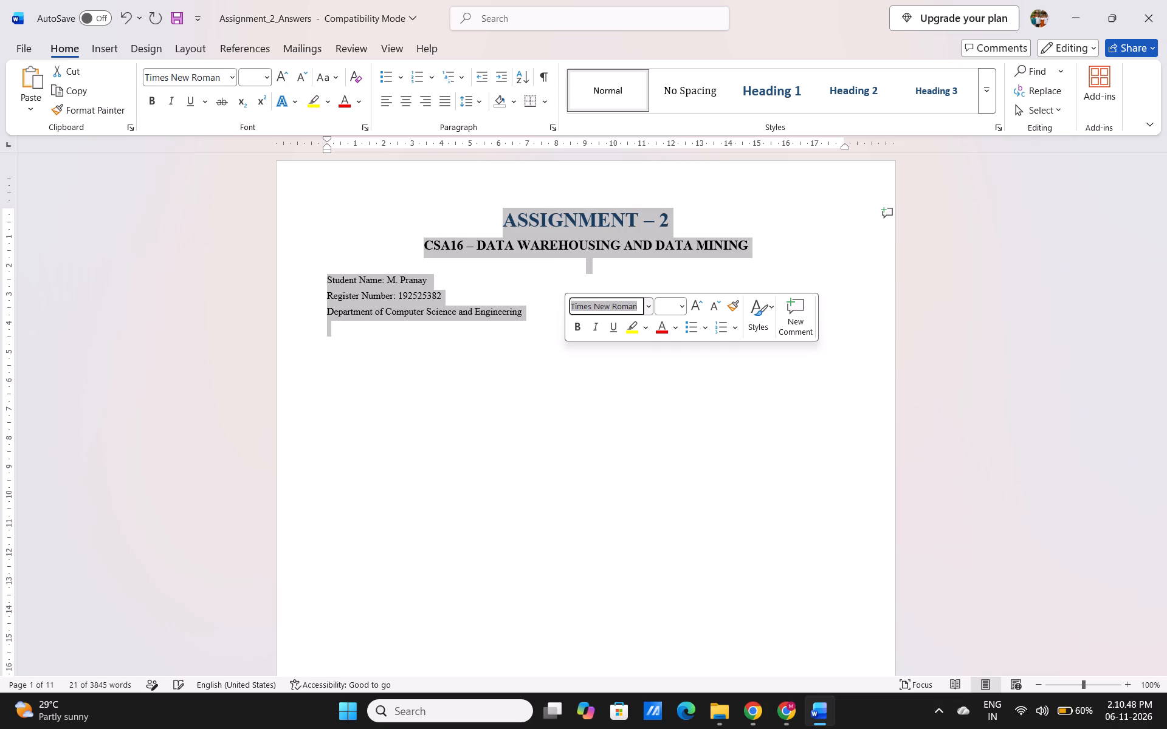
{"action": "left_click", "coordinate": [681, 310]}
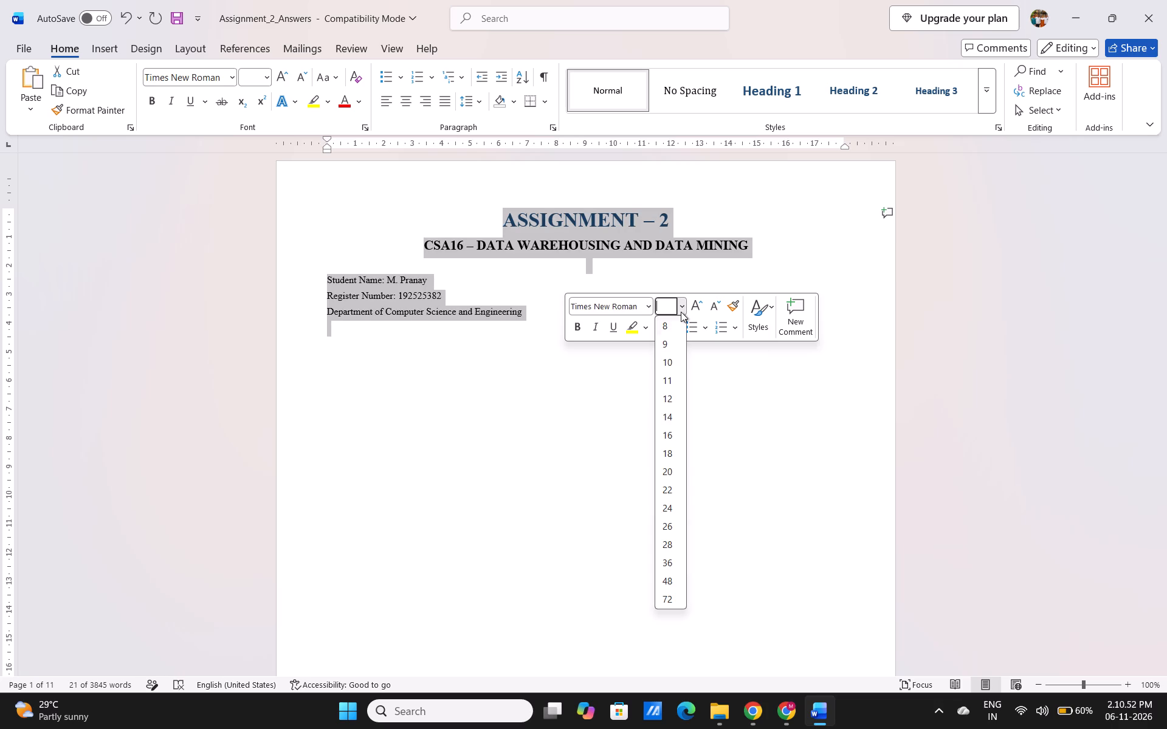
{"action": "left_click", "coordinate": [676, 398]}
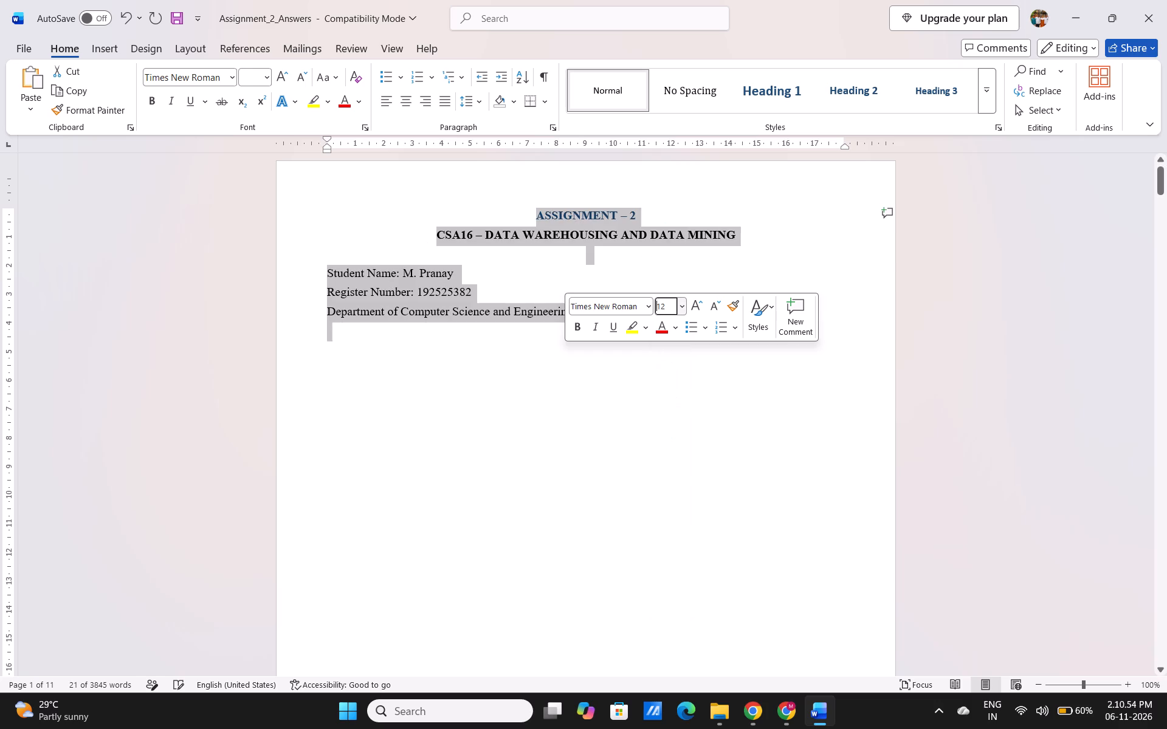
{"action": "left_click", "coordinate": [401, 493]}
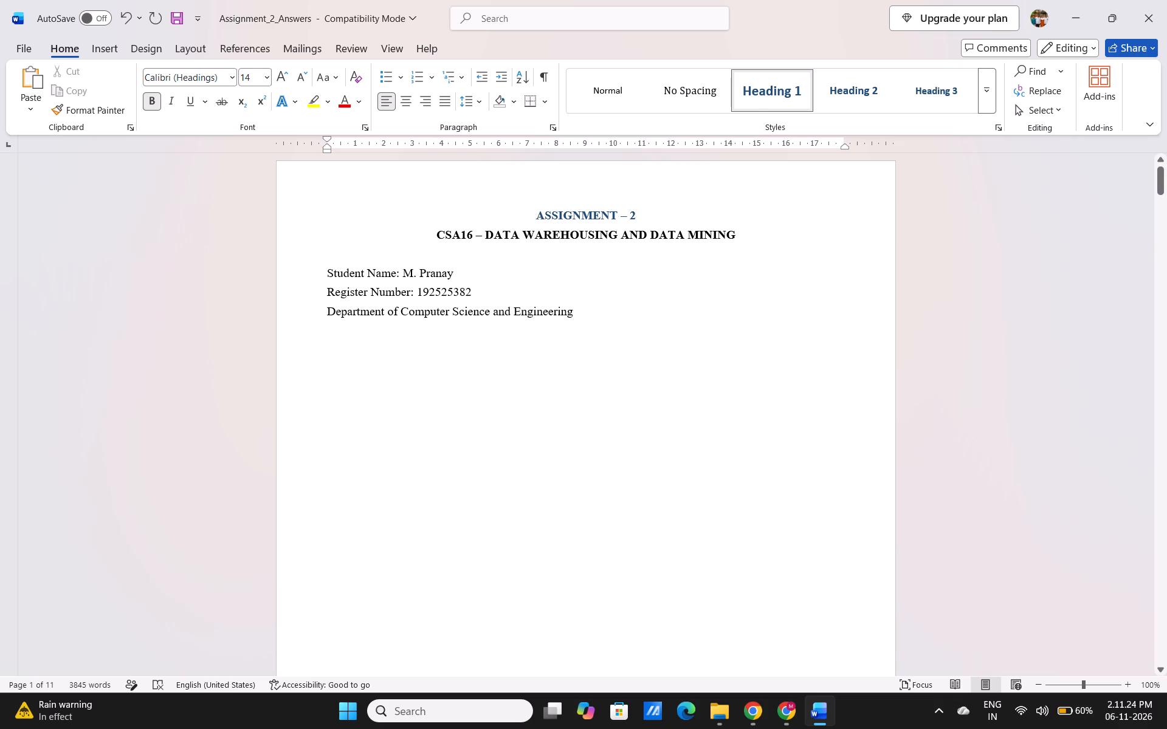
Change the font of everything from the Q1 heading to the end of the document to Times New Roman.
{"action": "left_click", "coordinate": [1149, 399]}
{"action": "scroll", "coordinate": [712, 450], "scroll_direction": "down", "scroll_amount": 6}
{"action": "scroll", "coordinate": [712, 450], "scroll_direction": "up", "scroll_amount": 3}
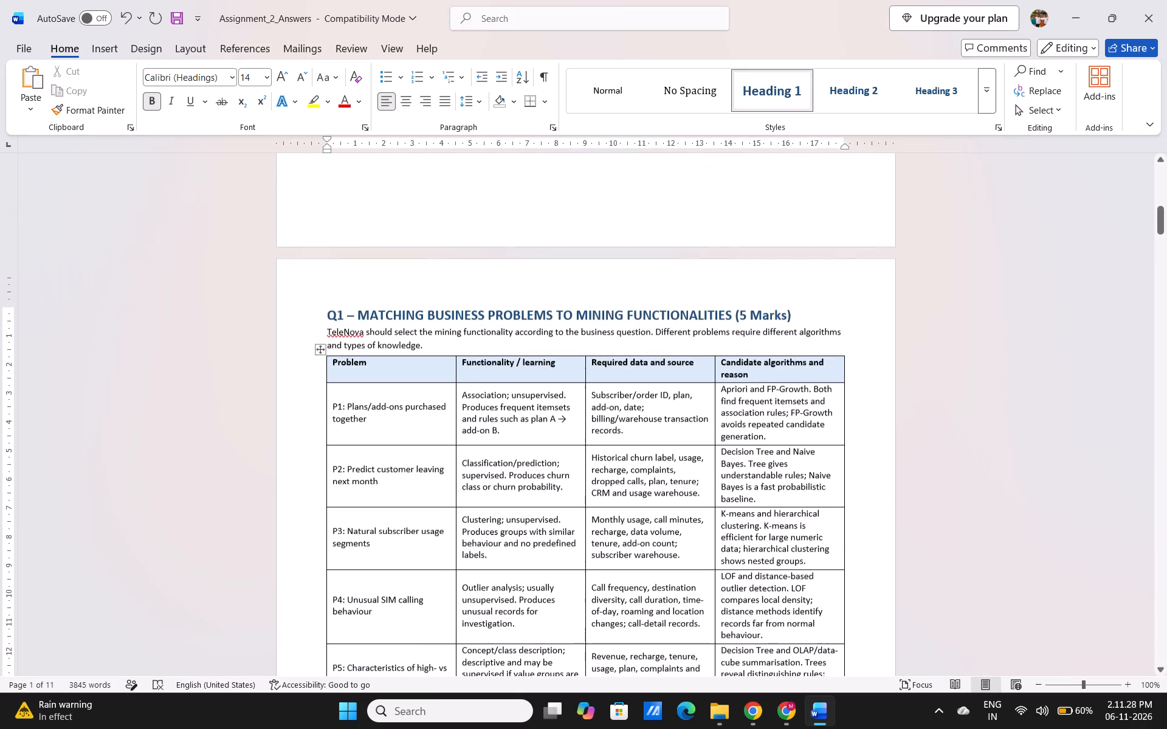
{"action": "left_click_drag", "start_coordinate": [329, 312], "coordinate": [524, 486]}
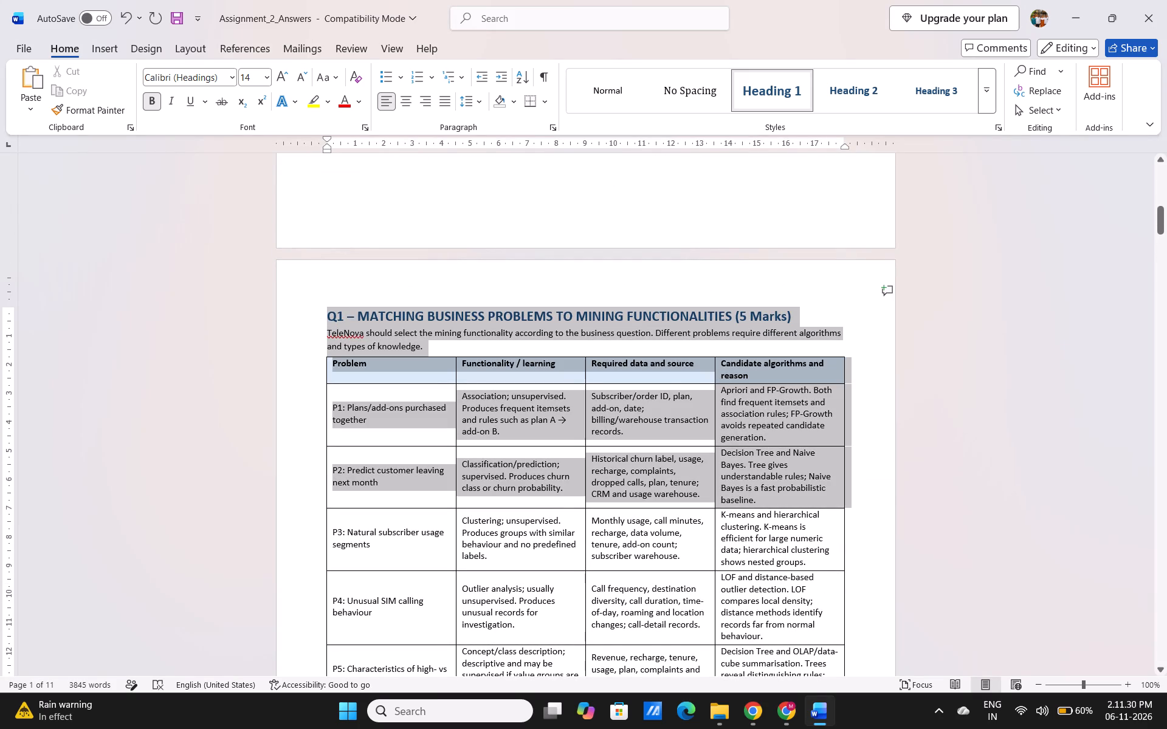
{"action": "left_click_drag", "start_coordinate": [524, 486], "coordinate": [585, 682]}
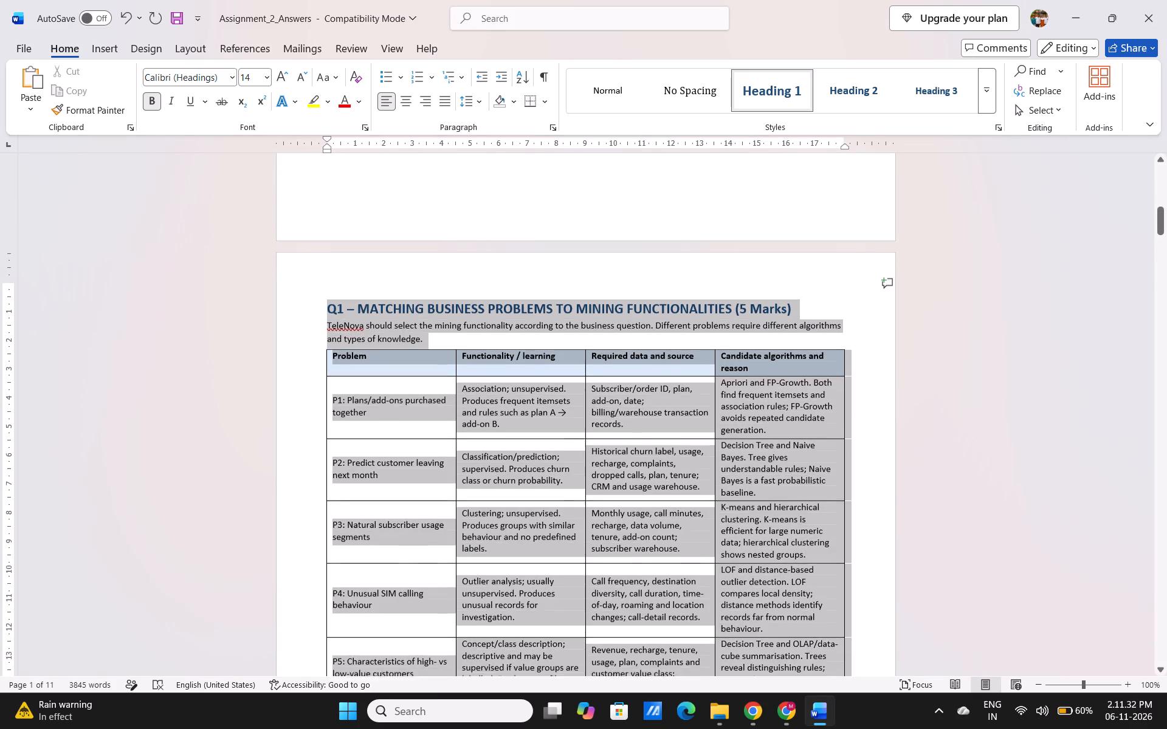
{"action": "left_click_drag", "start_coordinate": [585, 682], "coordinate": [741, 728]}
{"action": "scroll", "coordinate": [705, 728], "scroll_direction": "up", "scroll_amount": 4}
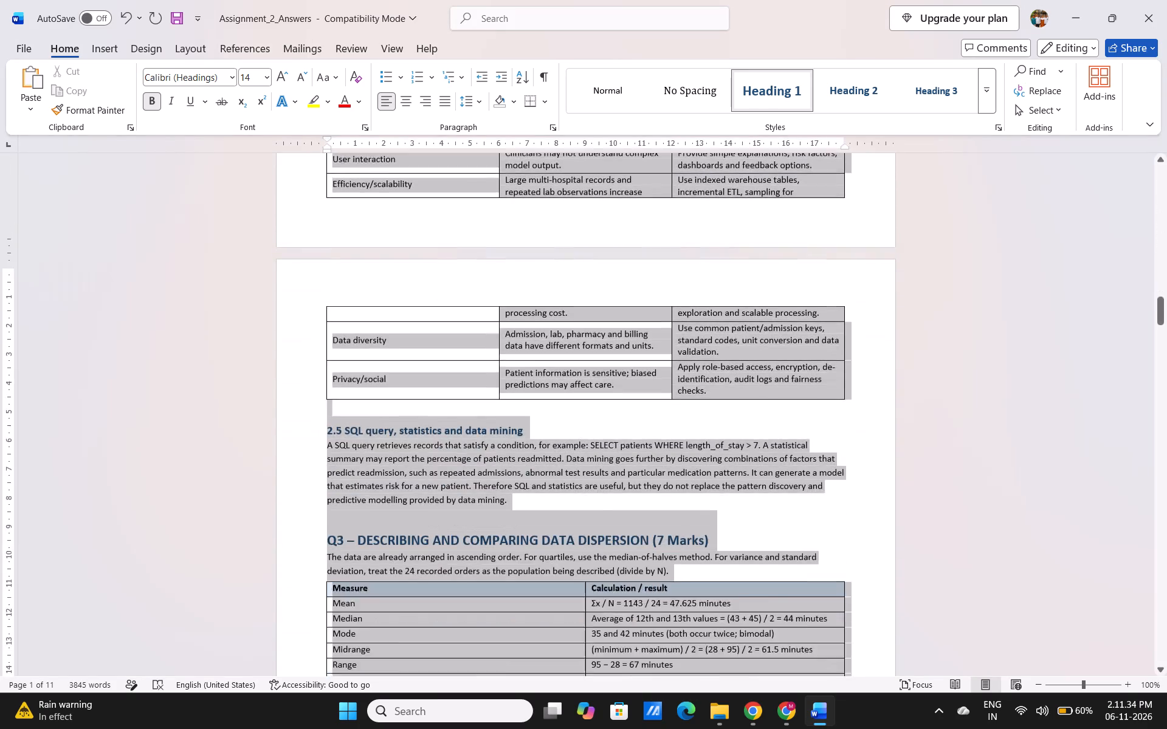
{"action": "left_click_drag", "start_coordinate": [741, 728], "coordinate": [754, 728]}
{"action": "scroll", "coordinate": [752, 728], "scroll_direction": "up", "scroll_amount": 2}
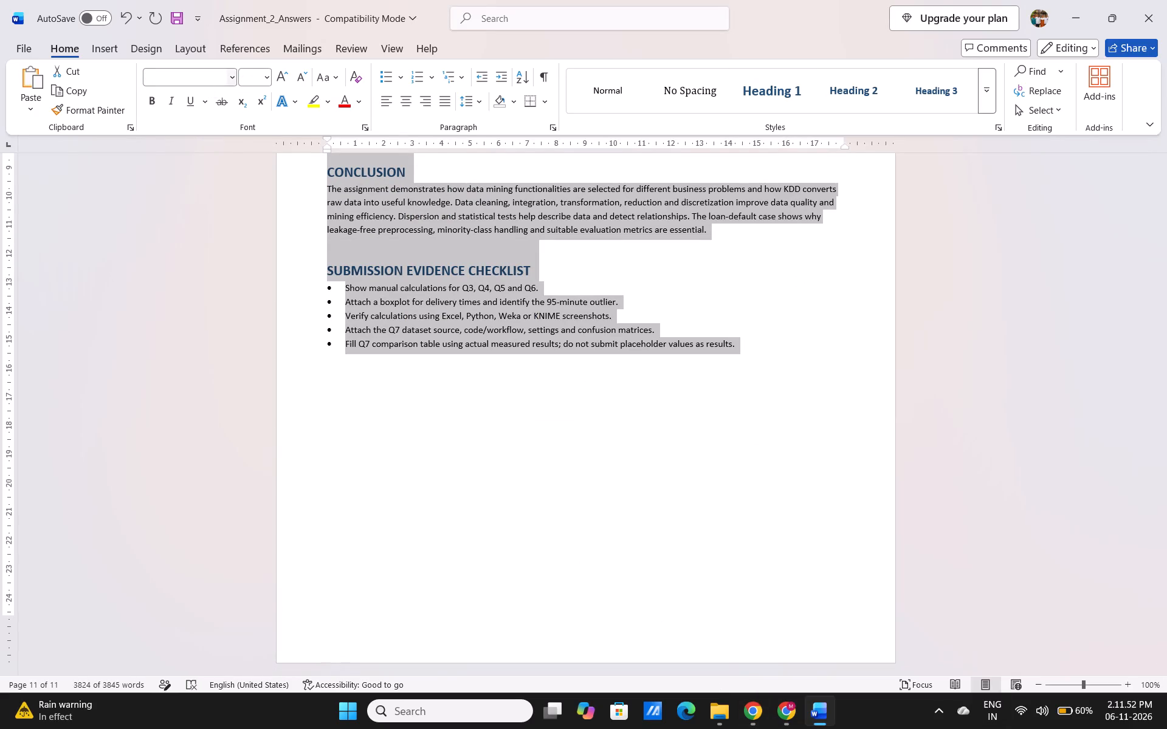
{"action": "left_click", "coordinate": [202, 72]}
{"action": "type", "text": "times"}
{"action": "key", "text": "Return"}
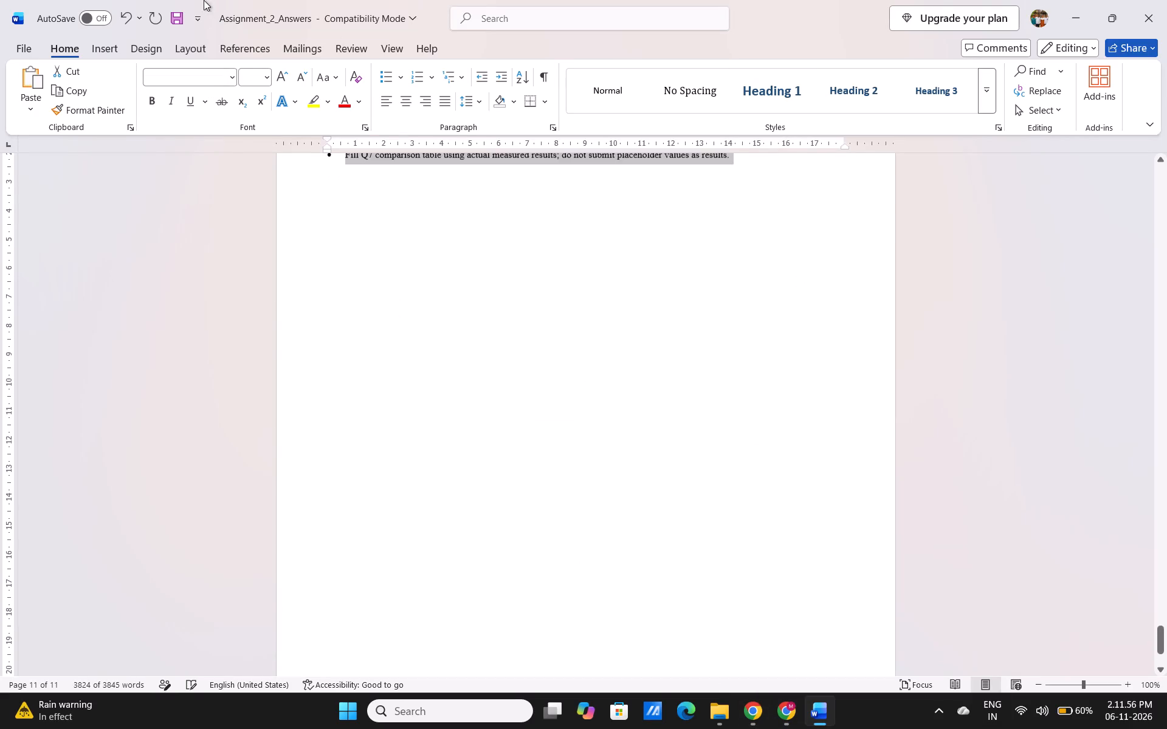
Set the font size of the selected content, from the Q1 heading to the document's end, to 12.
{"action": "left_click", "coordinate": [263, 75]}
{"action": "left_click", "coordinate": [258, 165]}
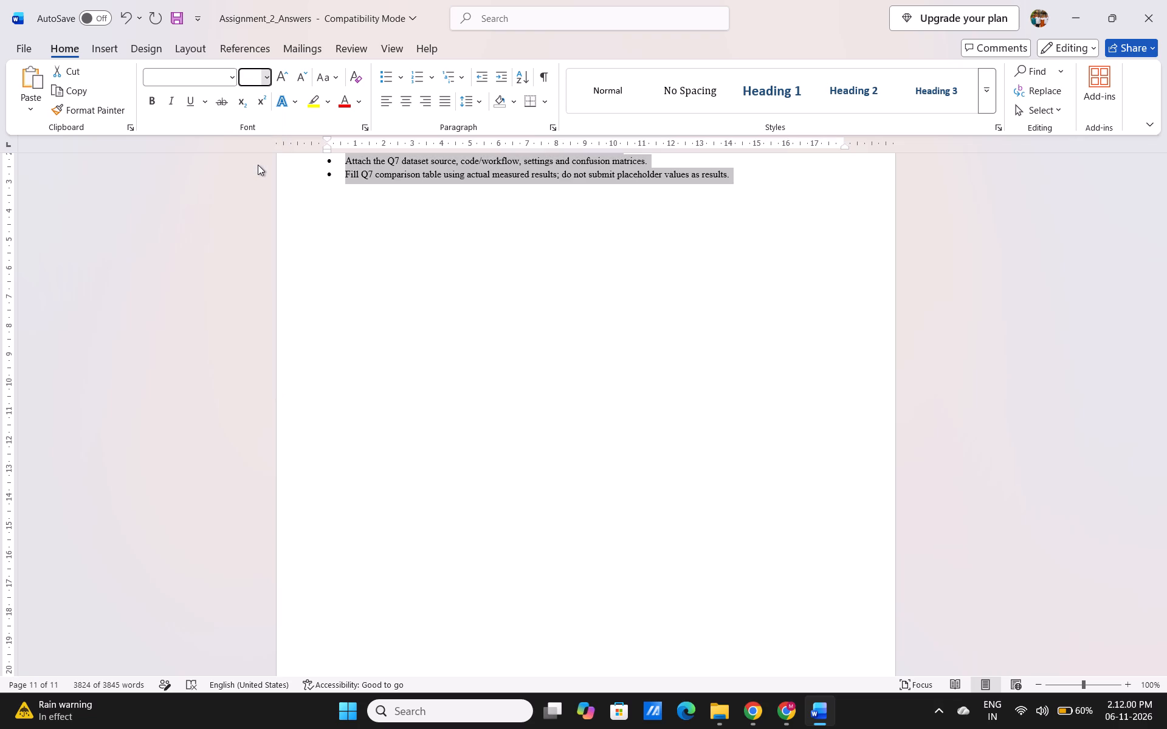
{"action": "scroll", "coordinate": [334, 264], "scroll_direction": "up", "scroll_amount": 9}
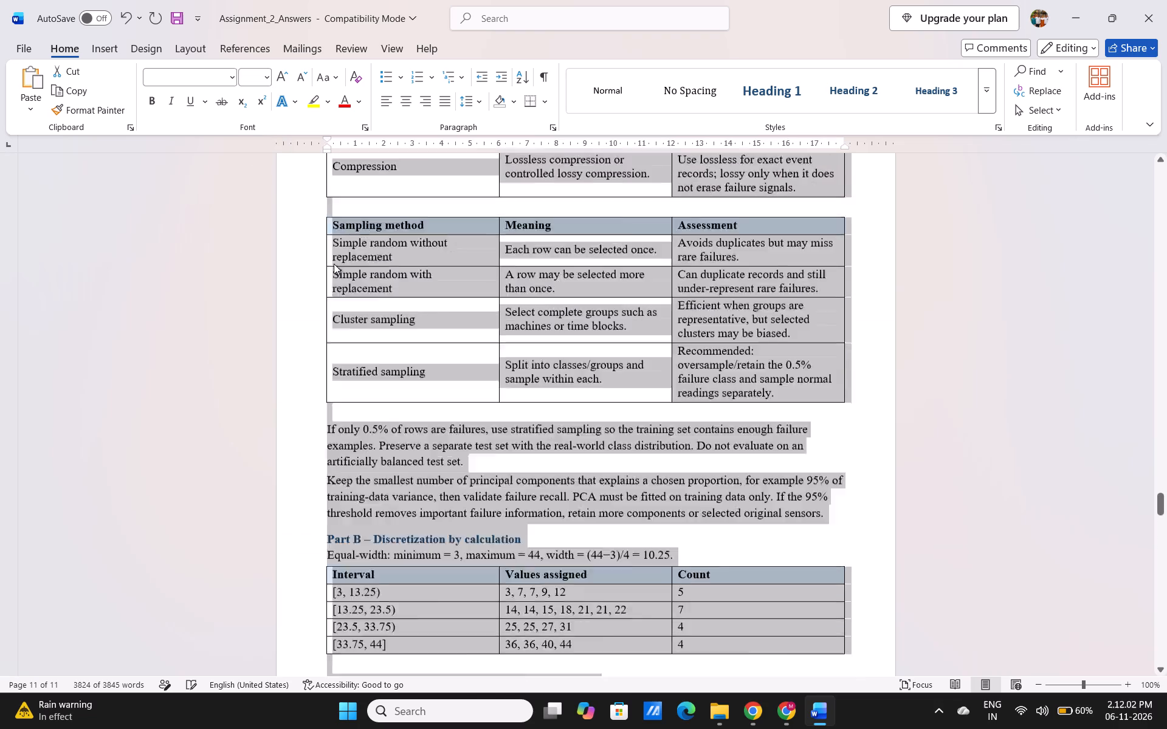
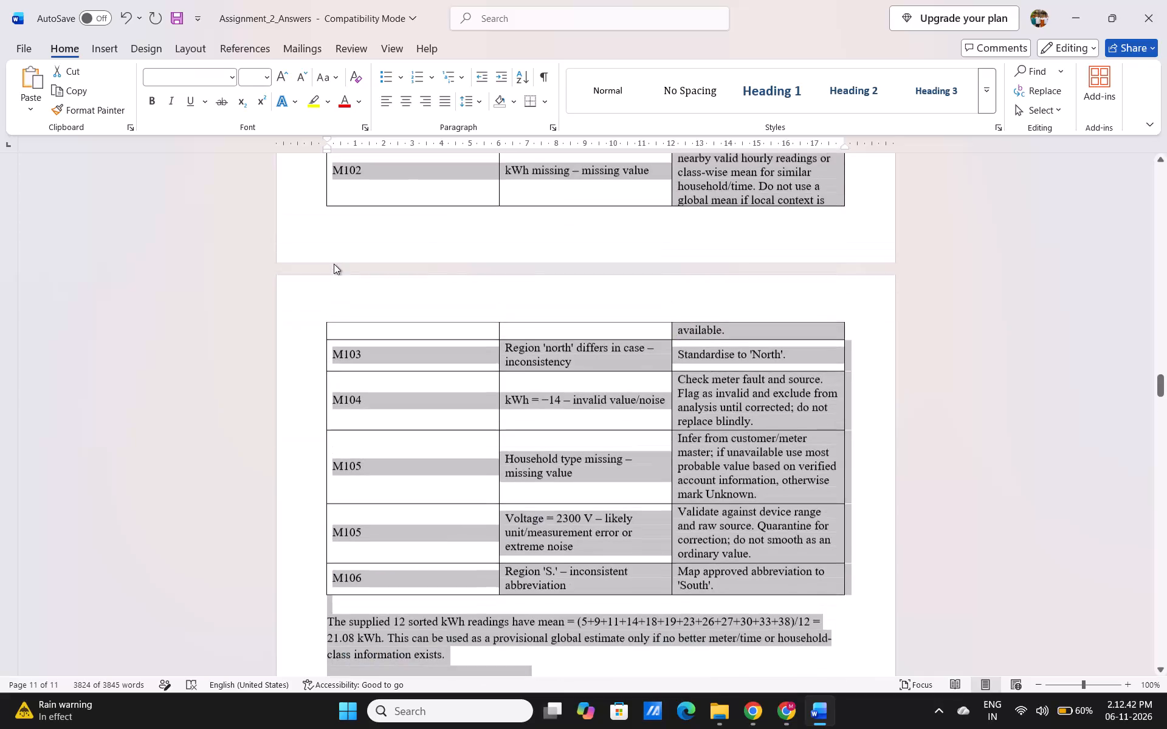
Set the font colour of the selected content, from the Q1 heading to the document's end, to Automatic black.
{"action": "scroll", "coordinate": [334, 264], "scroll_direction": "up", "scroll_amount": 12}
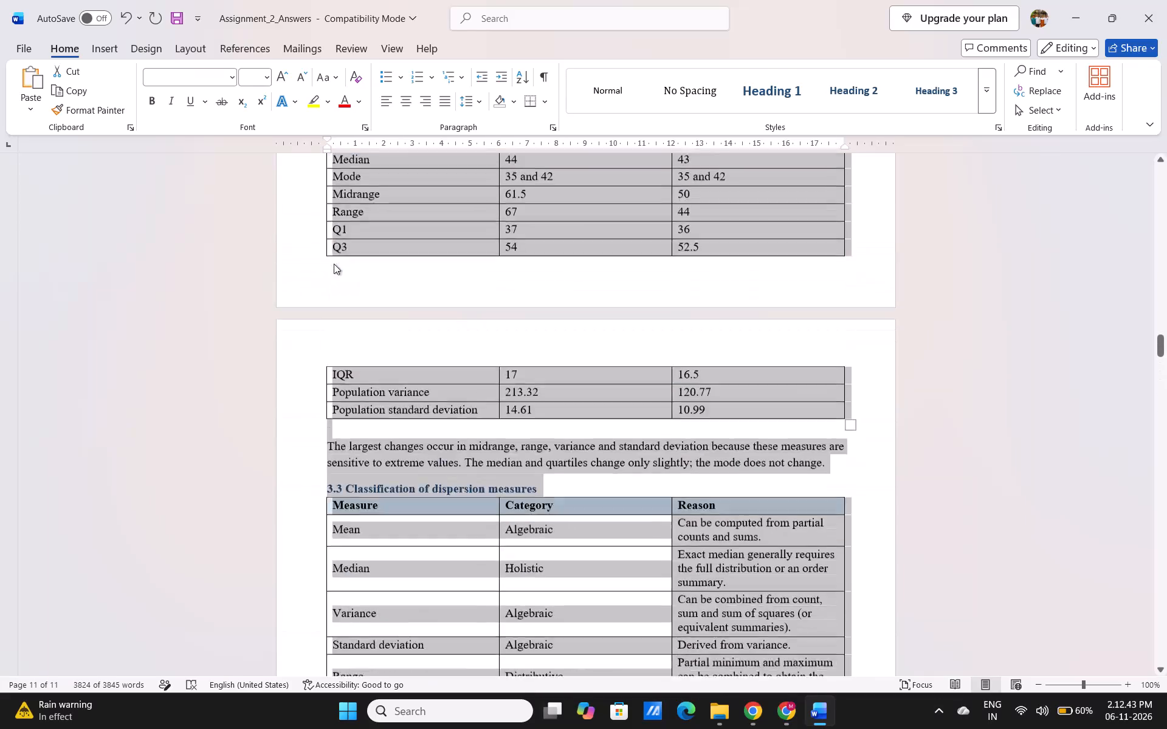
{"action": "scroll", "coordinate": [334, 264], "scroll_direction": "up", "scroll_amount": 14}
{"action": "scroll", "coordinate": [362, 476], "scroll_direction": "down", "scroll_amount": 1}
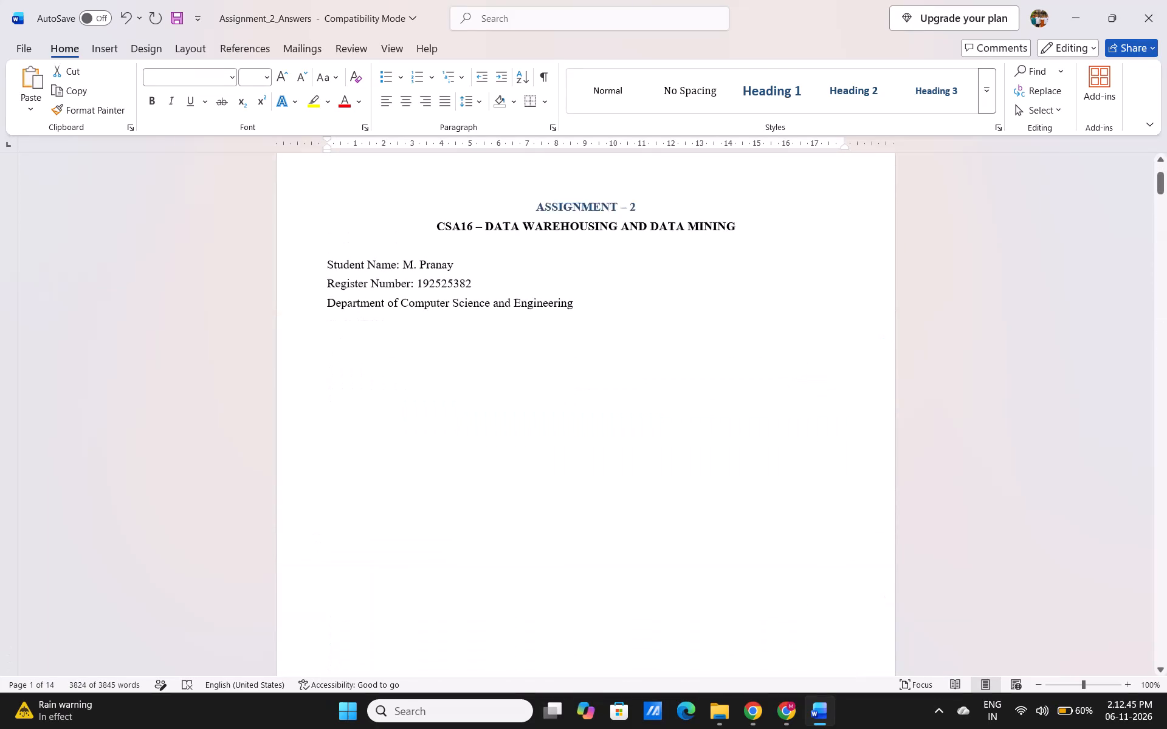
{"action": "scroll", "coordinate": [362, 476], "scroll_direction": "down", "scroll_amount": 2}
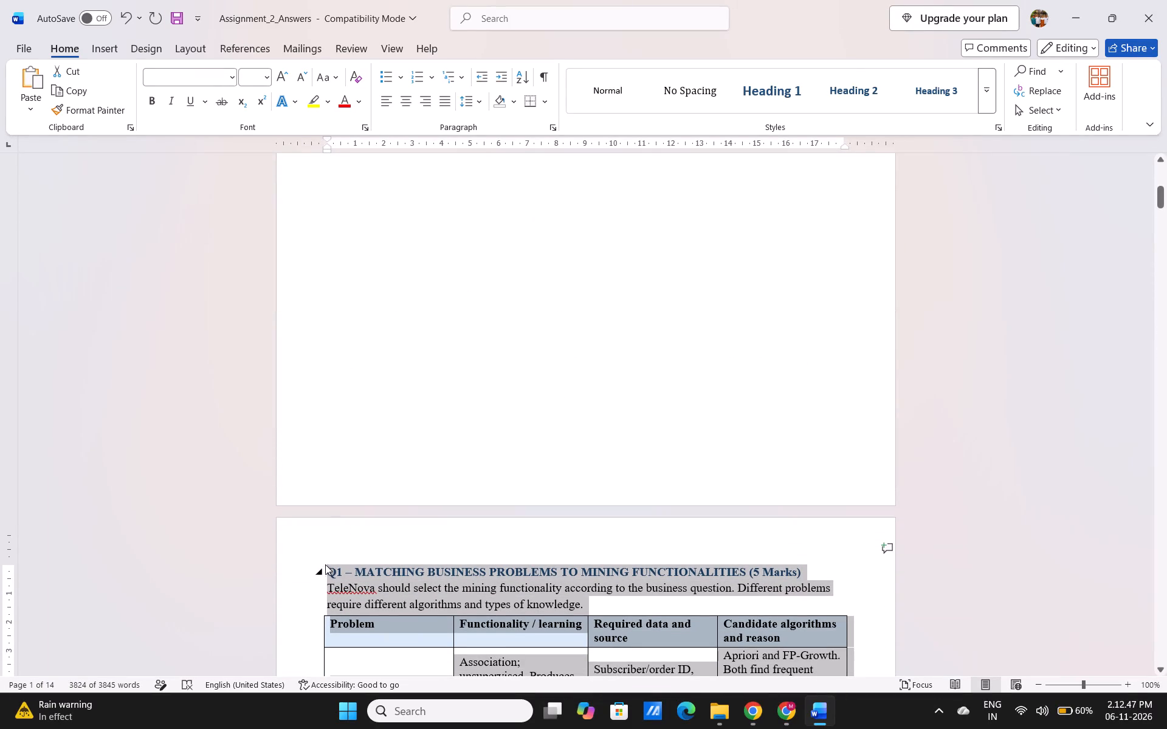
{"action": "left_click", "coordinate": [362, 103]}
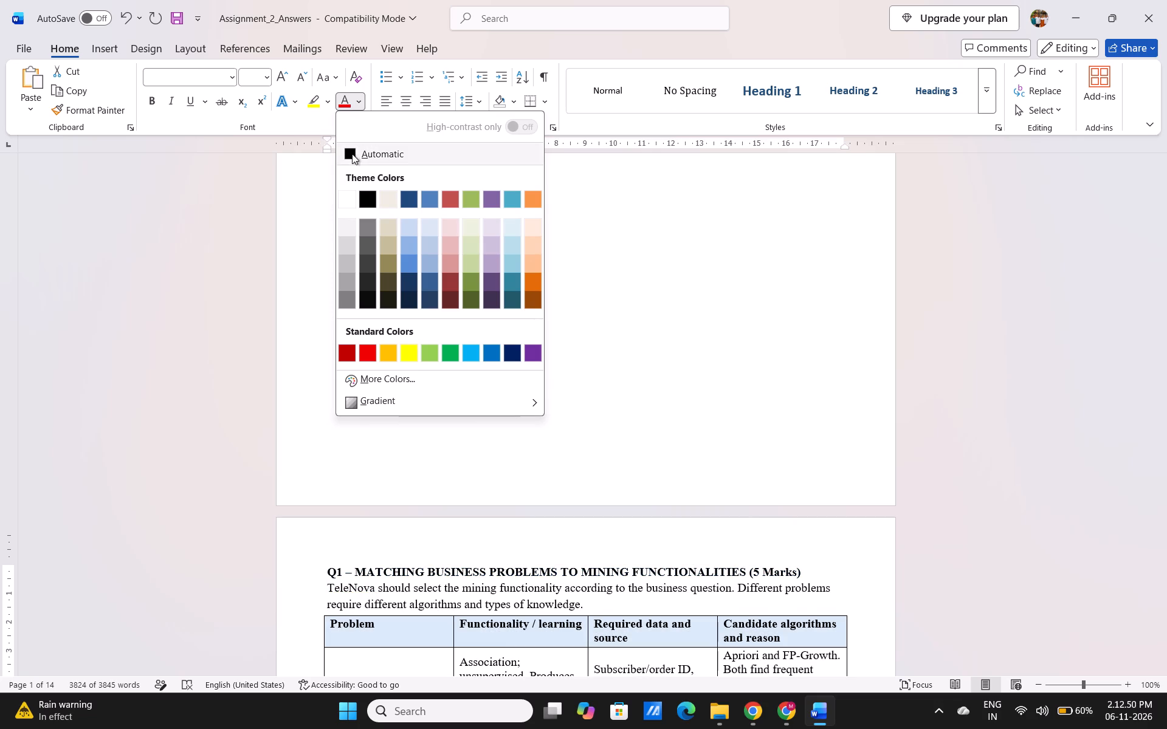
{"action": "left_click", "coordinate": [352, 154]}
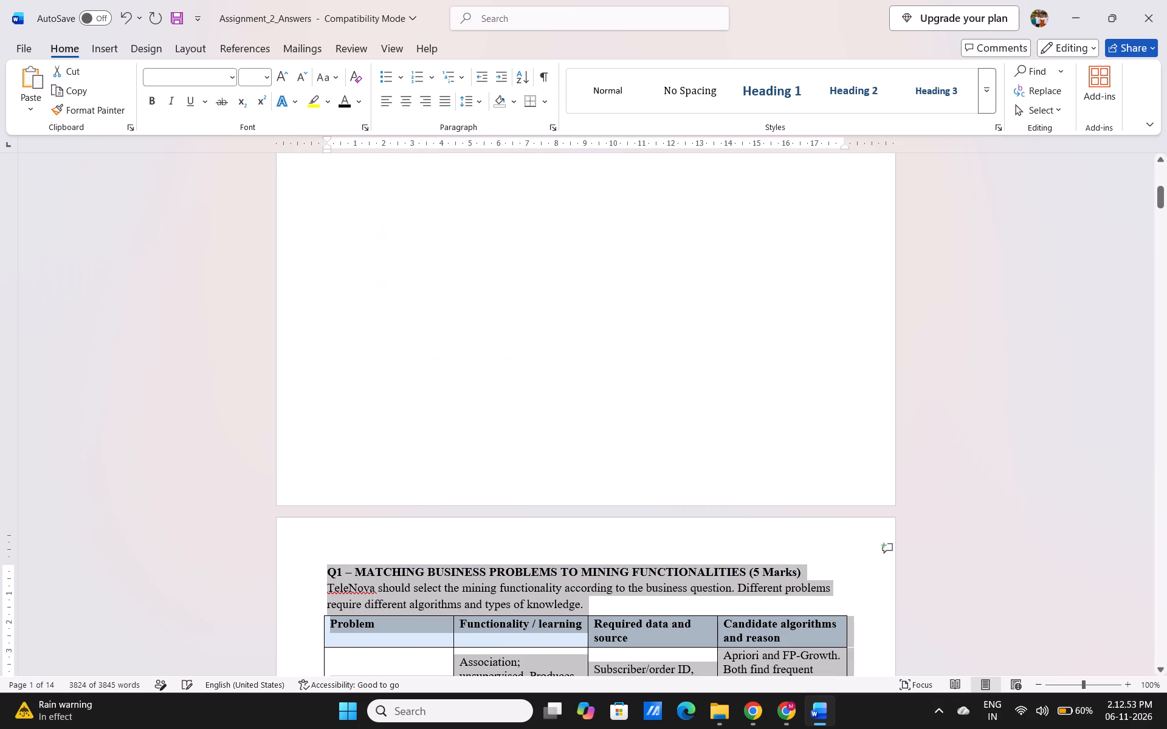
{"action": "left_click", "coordinate": [363, 358]}
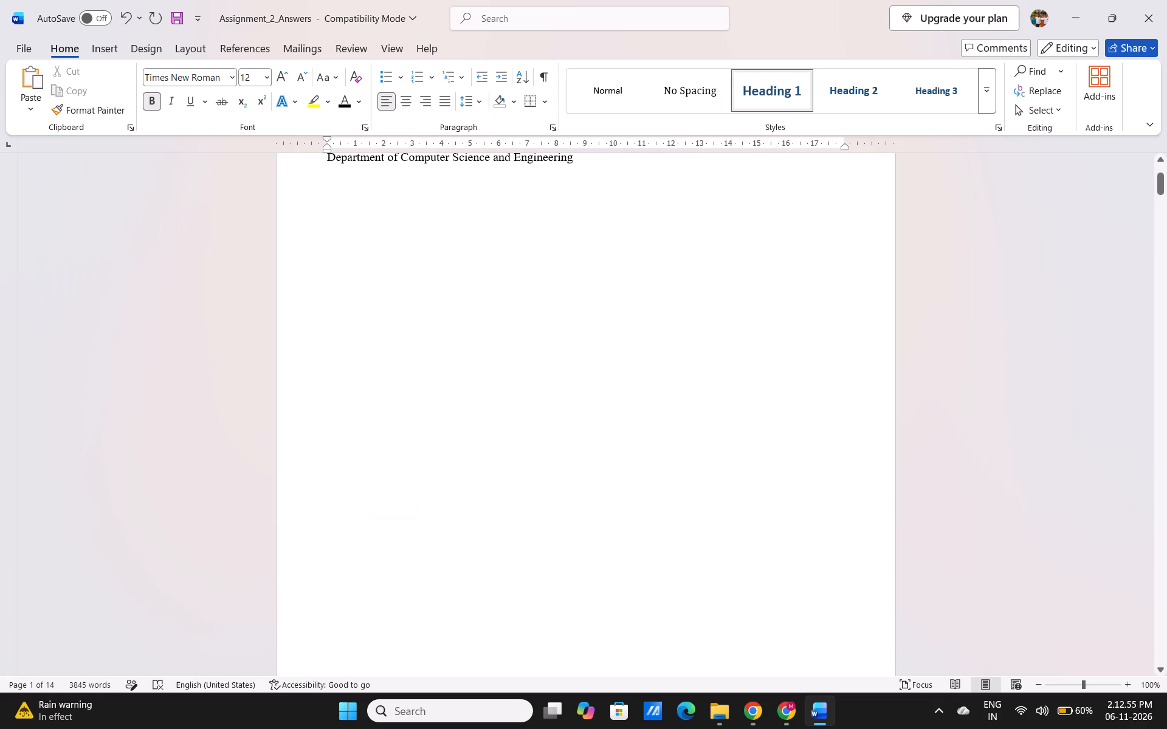
Insert a blank line between the Q1 introductory paragraph and the table below it.
{"action": "scroll", "coordinate": [363, 358], "scroll_direction": "down", "scroll_amount": 2}
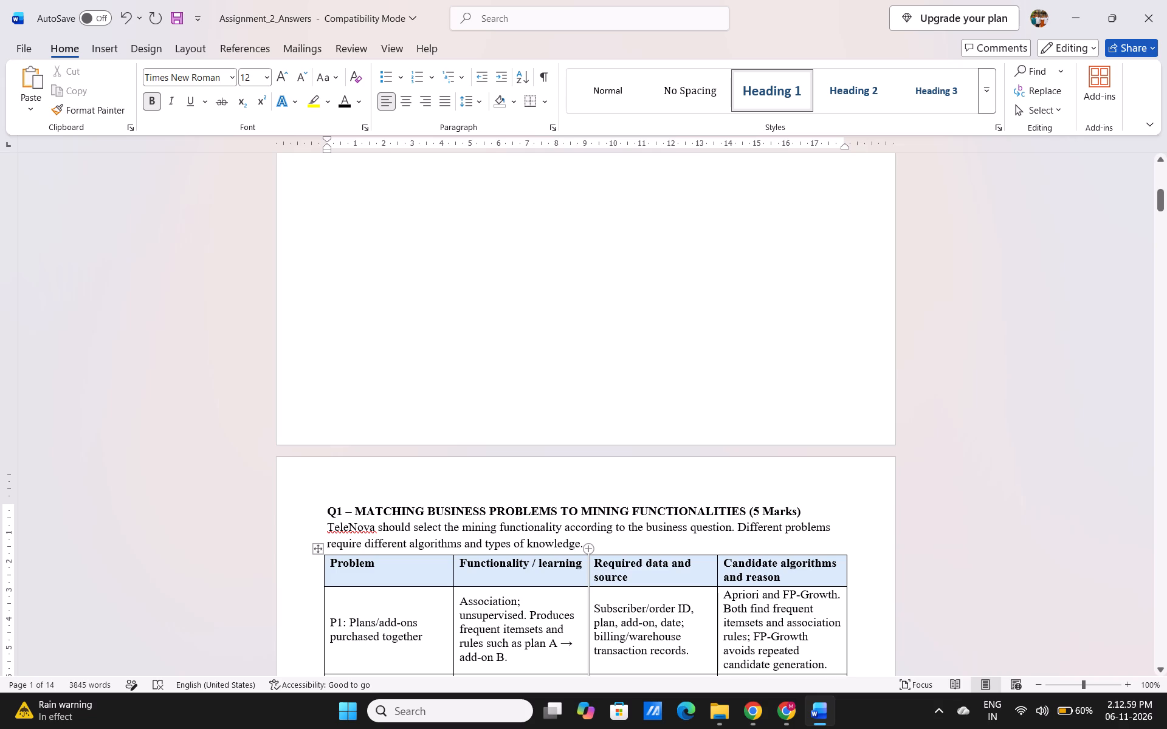
{"action": "left_click", "coordinate": [597, 541]}
{"action": "key", "text": "Return"}
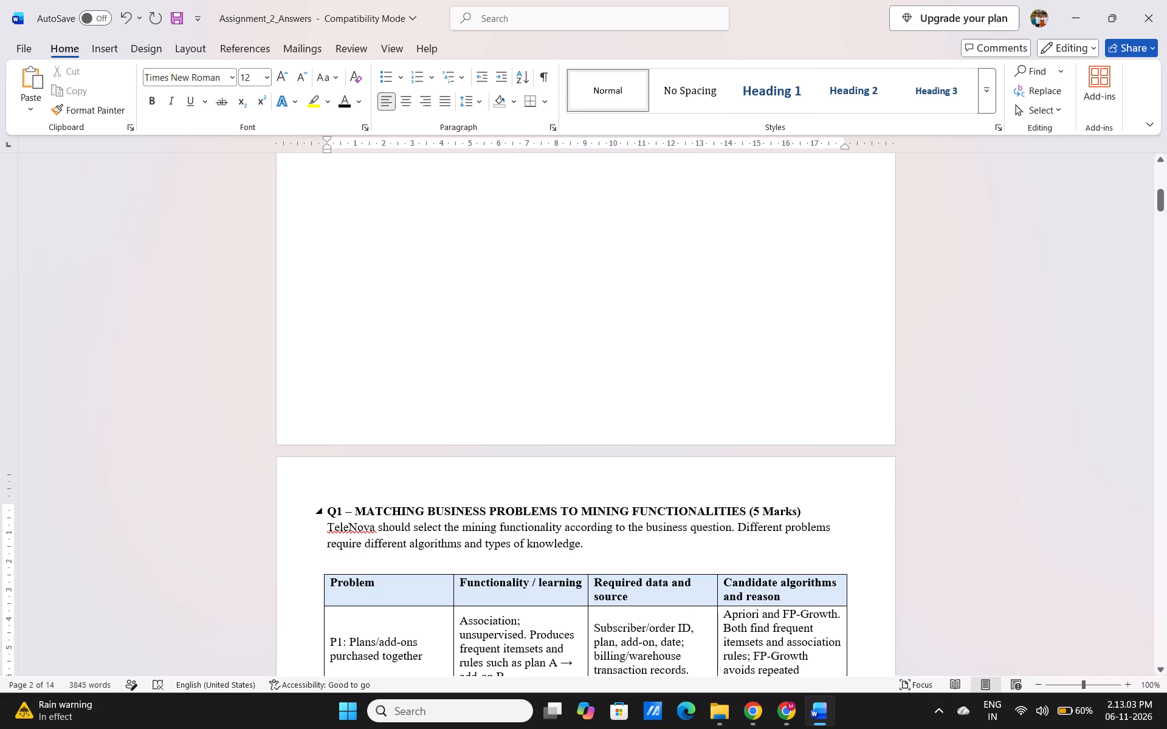
Set the line spacing of everything from the Q1 heading to the last bullet of the document to 1.5.
{"action": "left_click_drag", "start_coordinate": [326, 510], "coordinate": [538, 726]}
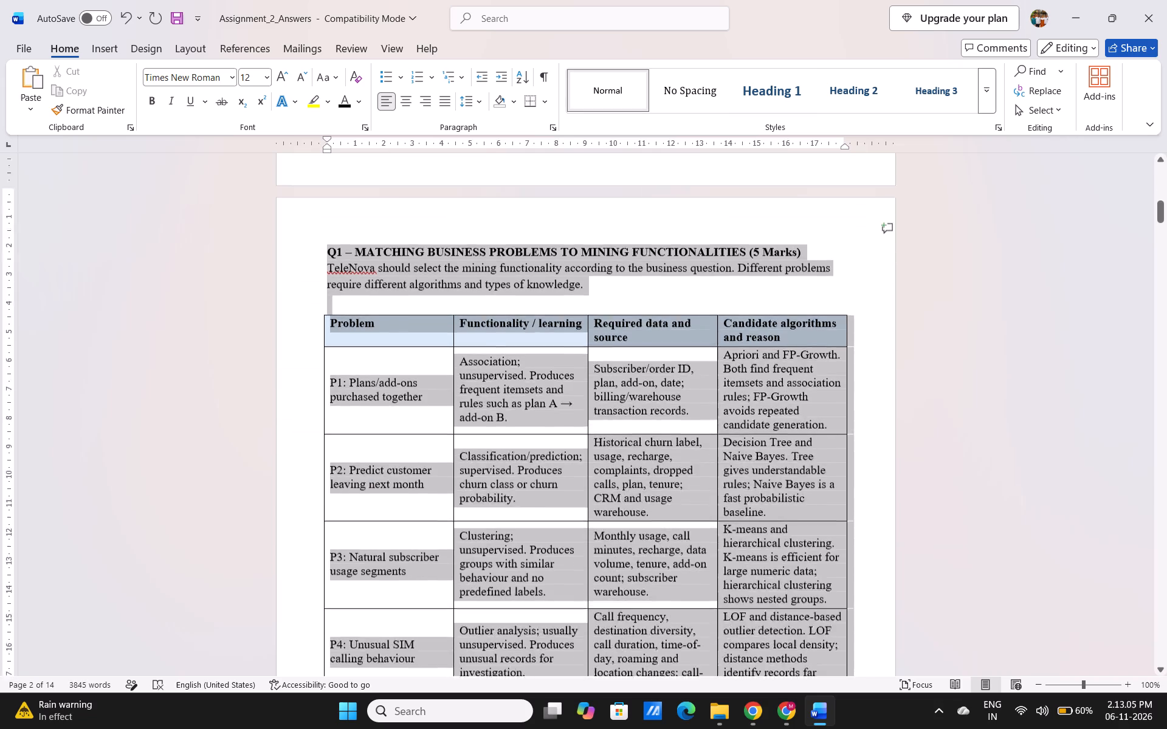
{"action": "left_click_drag", "start_coordinate": [538, 726], "coordinate": [920, 727]}
{"action": "scroll", "coordinate": [741, 728], "scroll_direction": "up", "scroll_amount": 2}
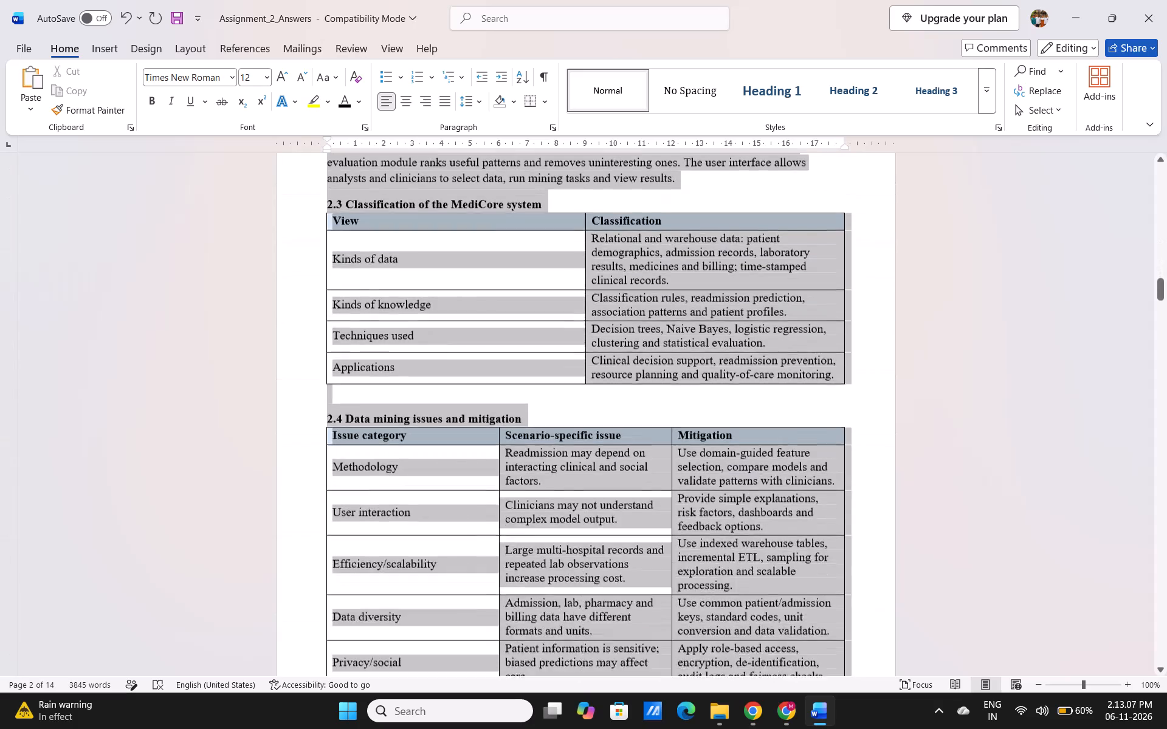
{"action": "left_click_drag", "start_coordinate": [920, 727], "coordinate": [886, 728]}
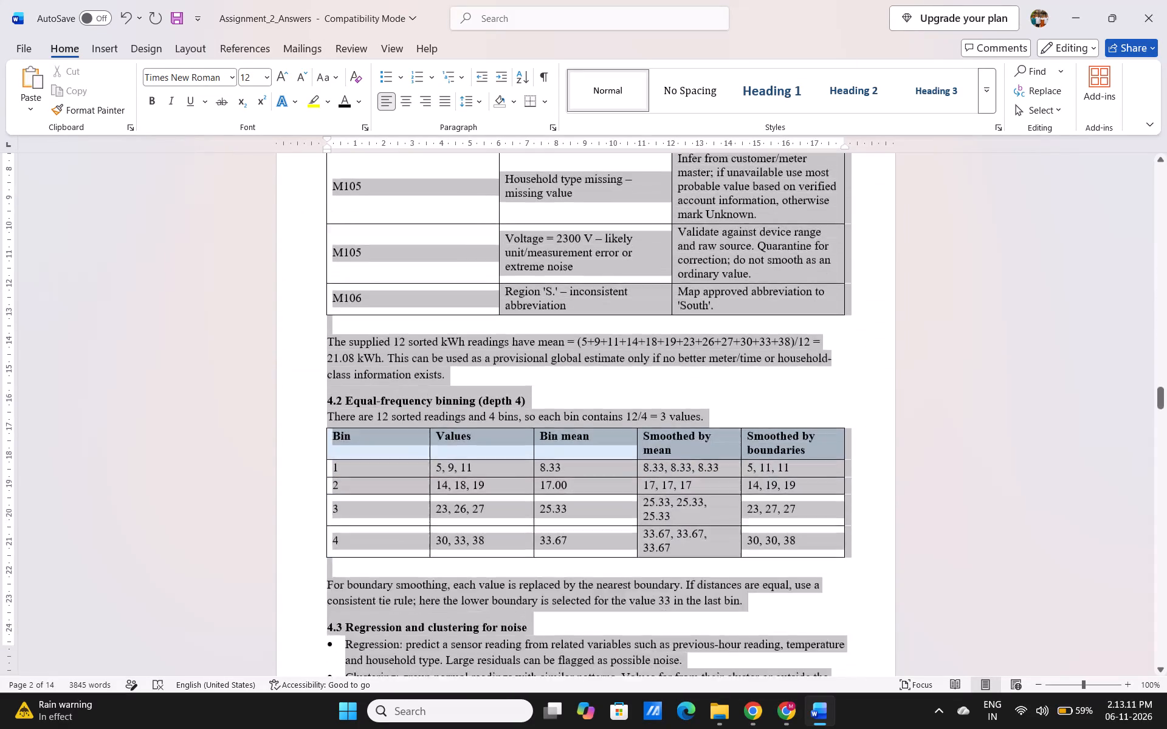
{"action": "left_click_drag", "start_coordinate": [886, 728], "coordinate": [900, 728]}
{"action": "scroll", "coordinate": [898, 728], "scroll_direction": "up", "scroll_amount": 1}
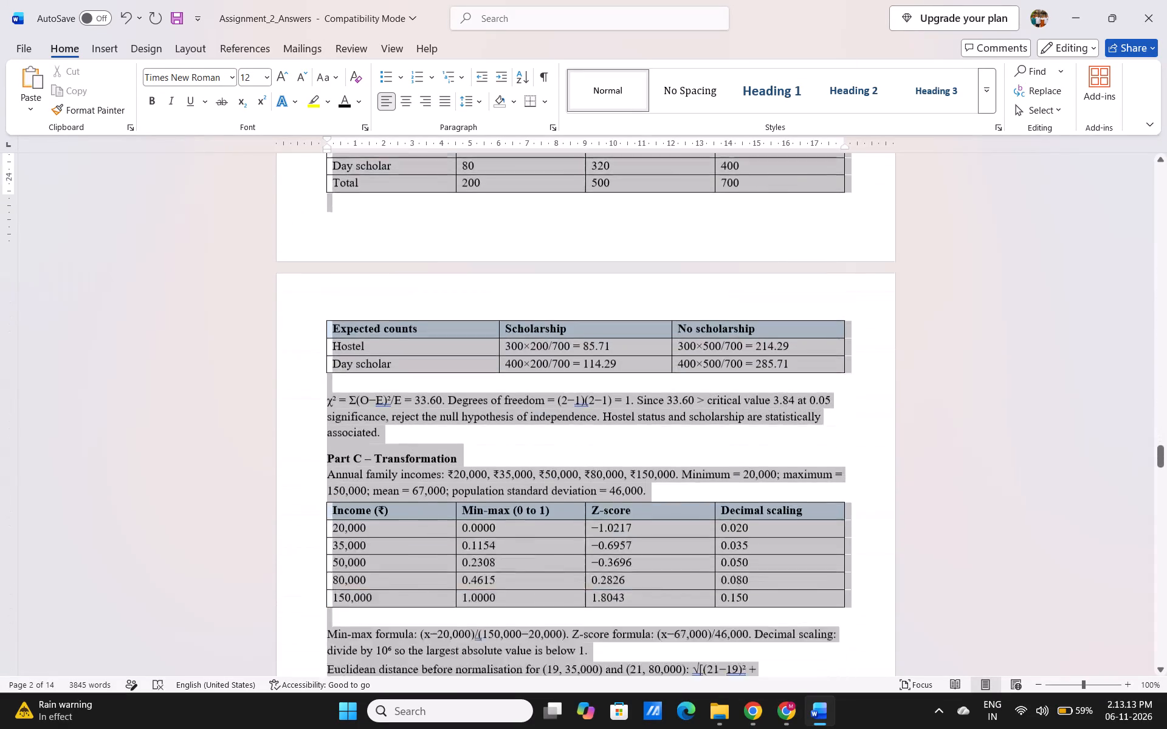
{"action": "scroll", "coordinate": [900, 728], "scroll_direction": "up", "scroll_amount": 2}
{"action": "left_click_drag", "start_coordinate": [900, 728], "coordinate": [909, 728]}
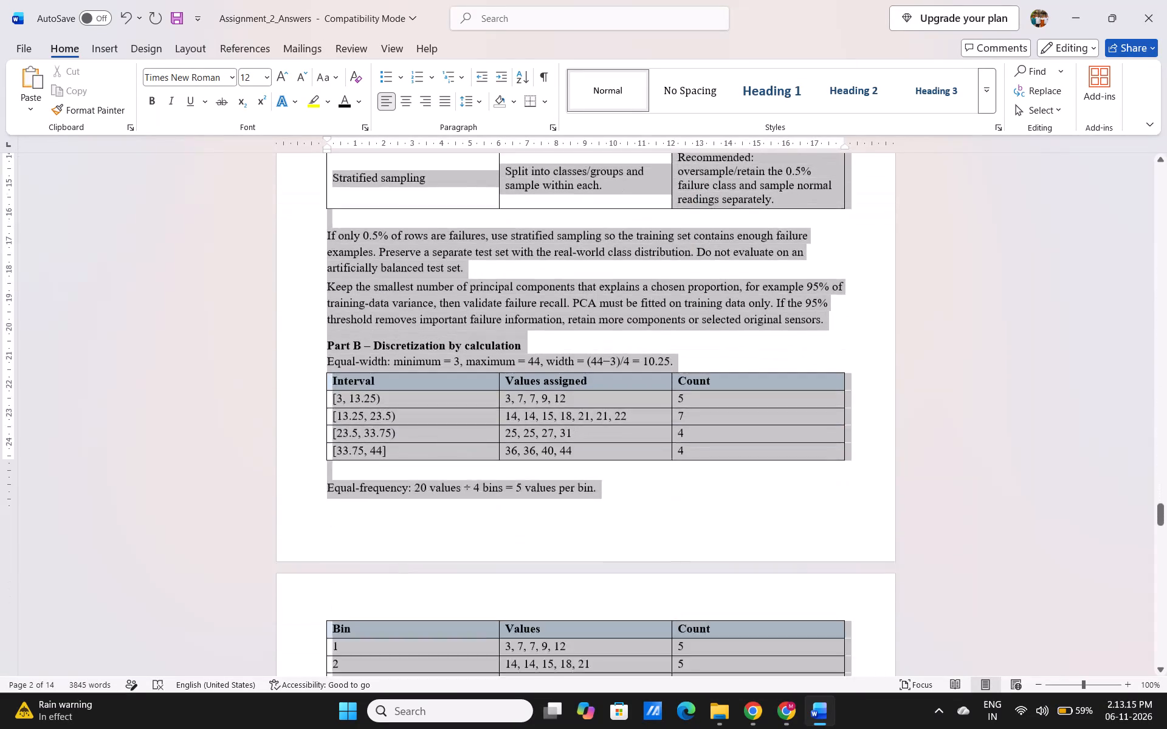
{"action": "left_click_drag", "start_coordinate": [909, 728], "coordinate": [1002, 728]}
{"action": "scroll", "coordinate": [977, 728], "scroll_direction": "up", "scroll_amount": 1}
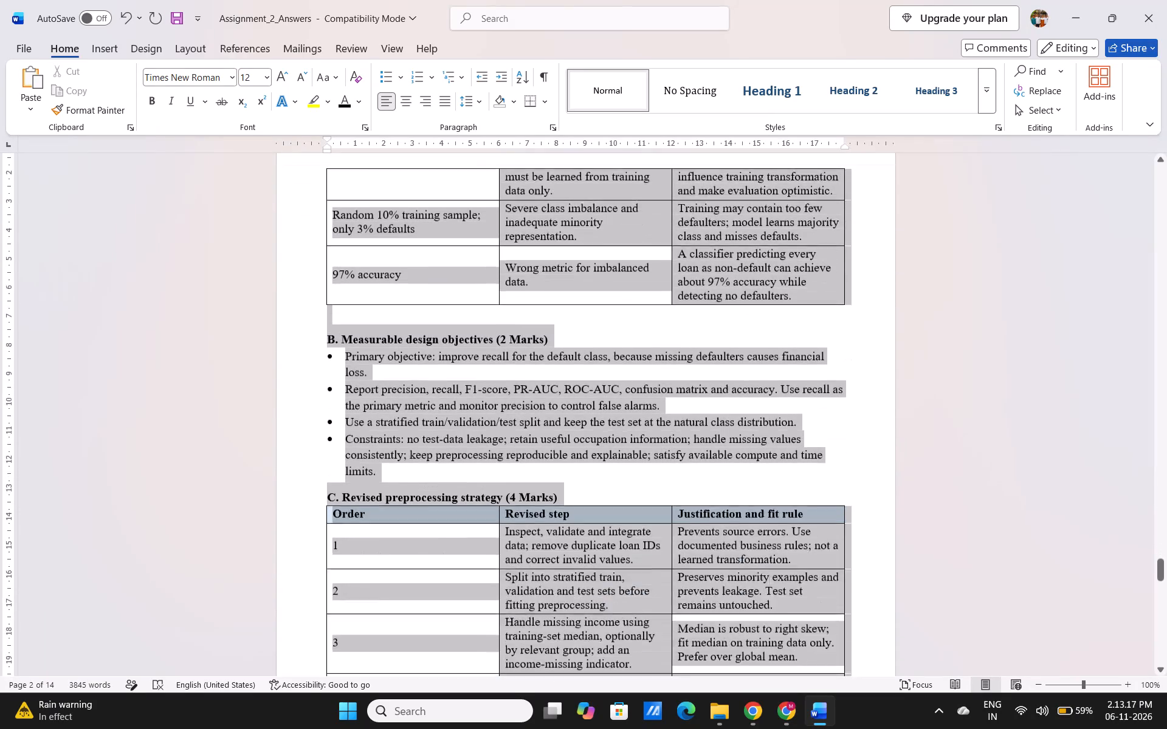
{"action": "left_click_drag", "start_coordinate": [1002, 728], "coordinate": [1023, 728]}
{"action": "scroll", "coordinate": [1010, 728], "scroll_direction": "up", "scroll_amount": 1}
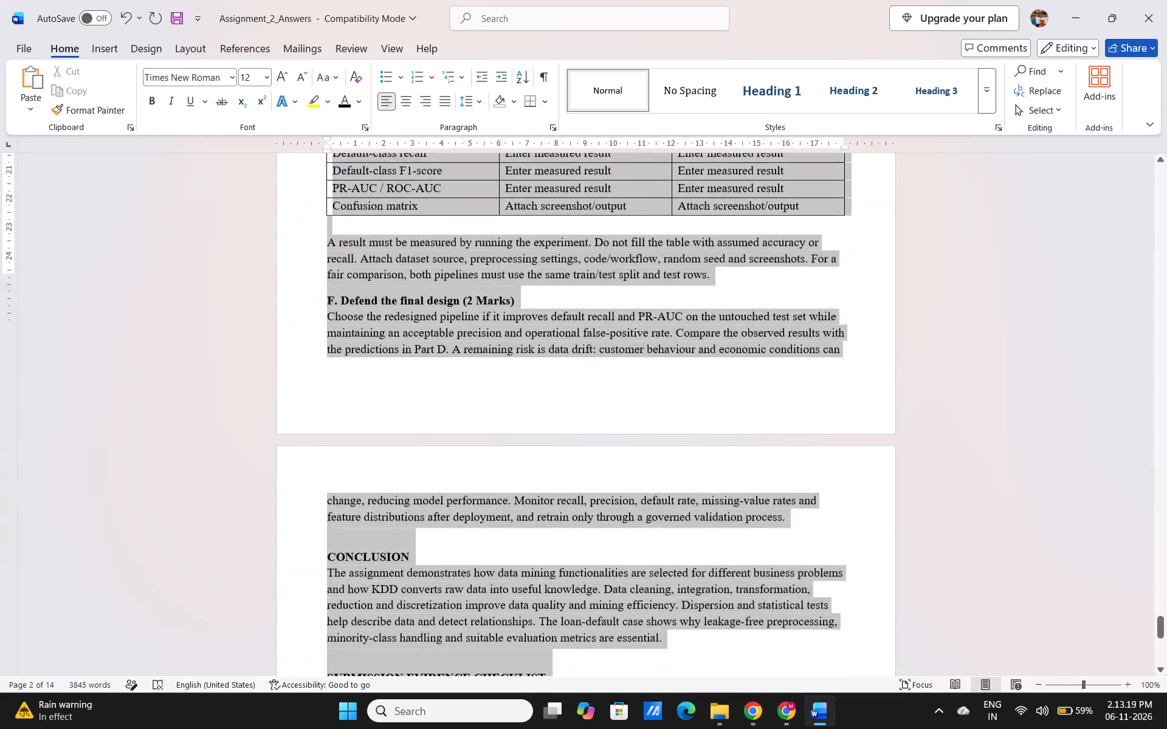
{"action": "left_click_drag", "start_coordinate": [1023, 728], "coordinate": [814, 358]}
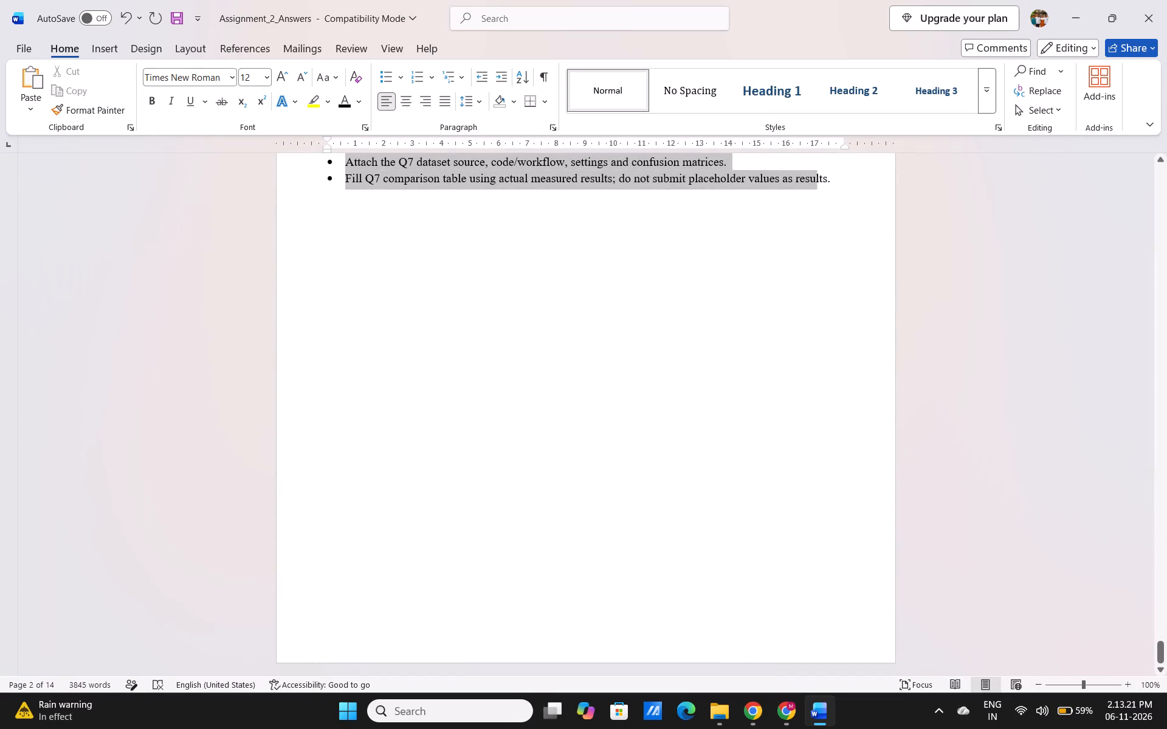
{"action": "left_click_drag", "start_coordinate": [814, 358], "coordinate": [816, 326]}
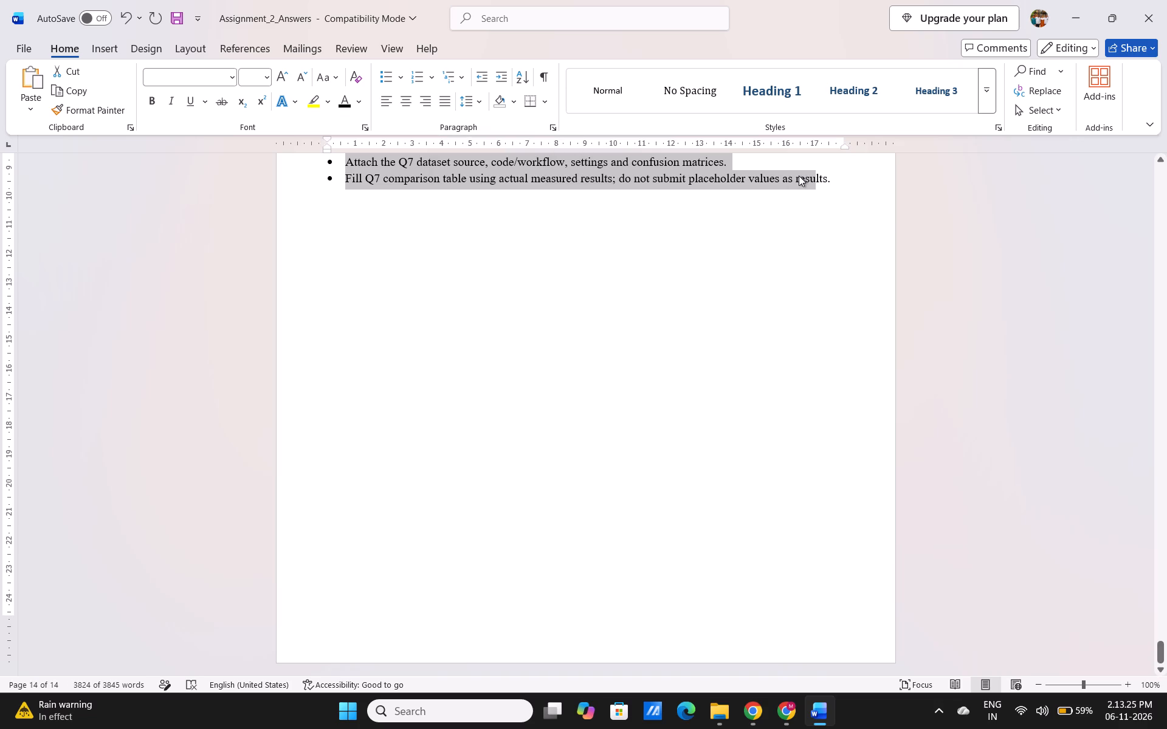
{"action": "key", "text": "shift+Right"}
{"action": "key", "text": "shift+Right"}
{"action": "key", "text": "shift+Right"}
{"action": "key", "text": "shift+Right"}
{"action": "left_click", "coordinate": [478, 104]}
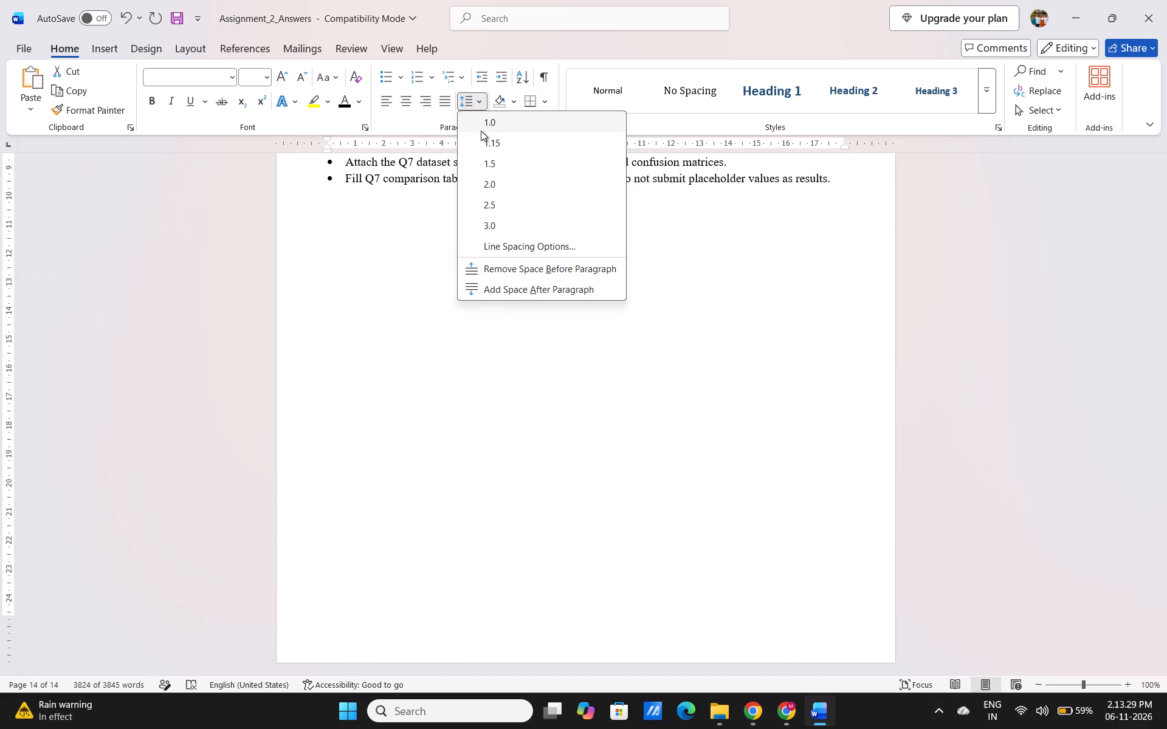
{"action": "left_click", "coordinate": [489, 160]}
{"action": "scroll", "coordinate": [463, 304], "scroll_direction": "up", "scroll_amount": 4}
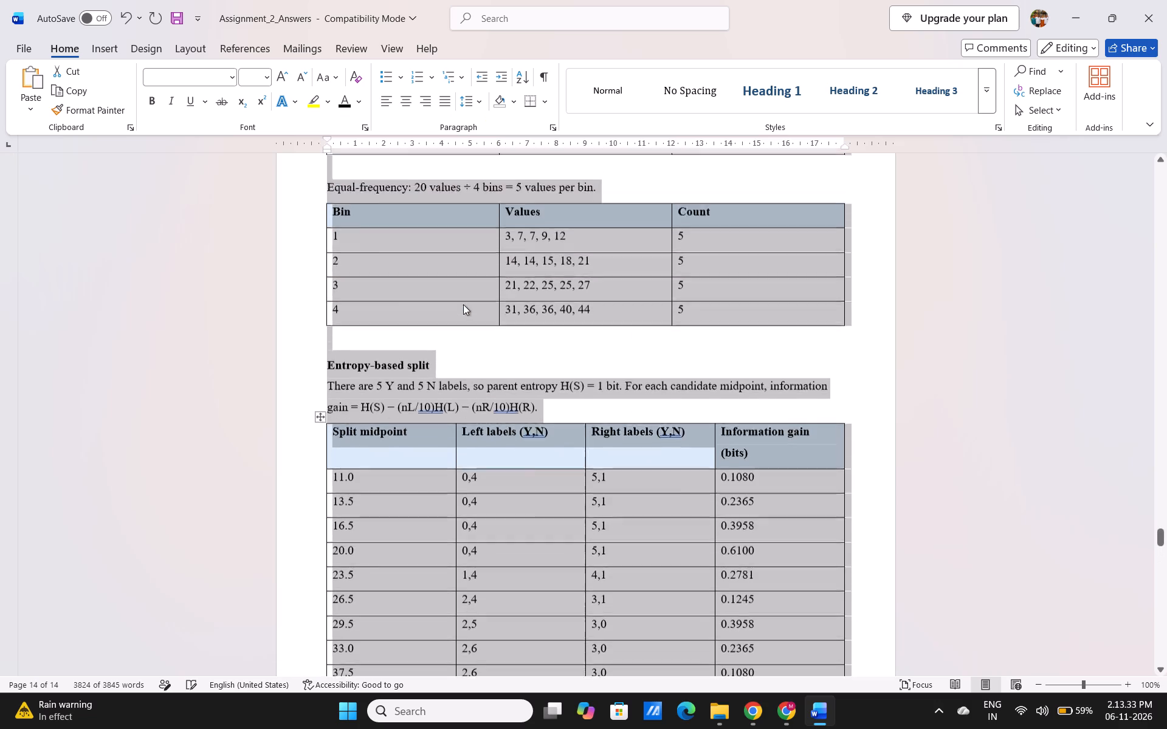
{"action": "scroll", "coordinate": [463, 304], "scroll_direction": "up", "scroll_amount": 1}
{"action": "scroll", "coordinate": [463, 304], "scroll_direction": "up", "scroll_amount": 20}
{"action": "scroll", "coordinate": [463, 304], "scroll_direction": "up", "scroll_amount": 11}
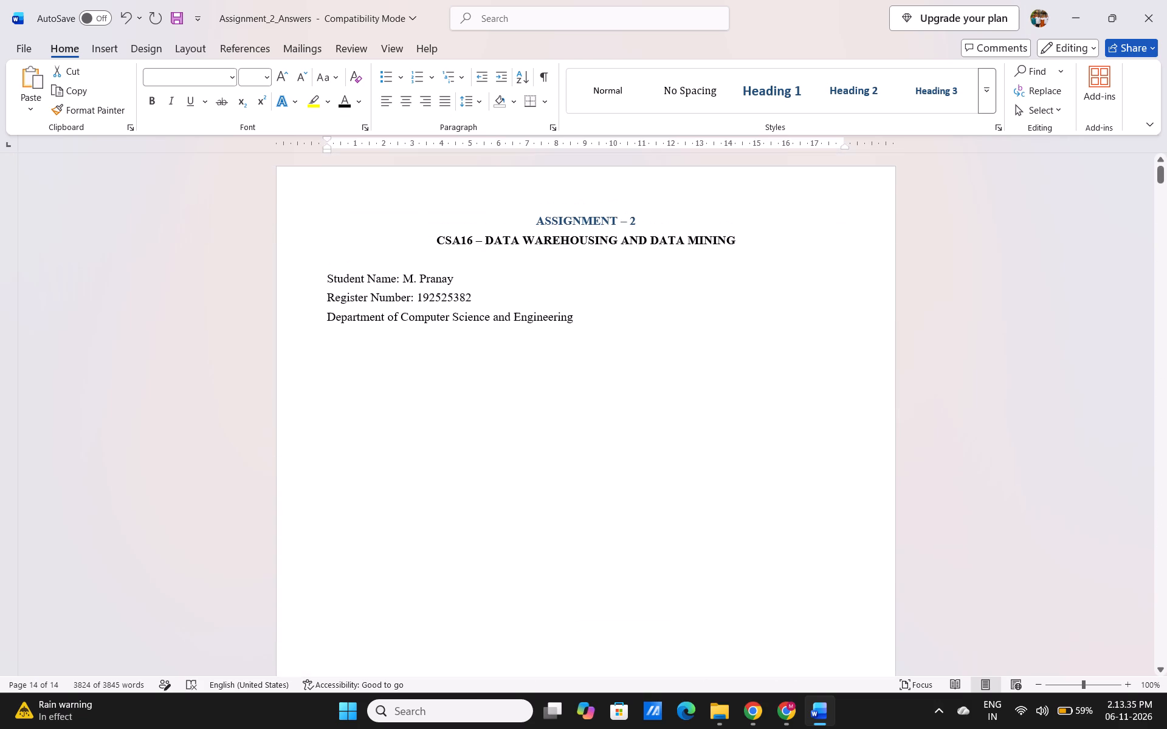
{"action": "scroll", "coordinate": [437, 606], "scroll_direction": "down", "scroll_amount": 3}
{"action": "scroll", "coordinate": [437, 606], "scroll_direction": "up", "scroll_amount": 1}
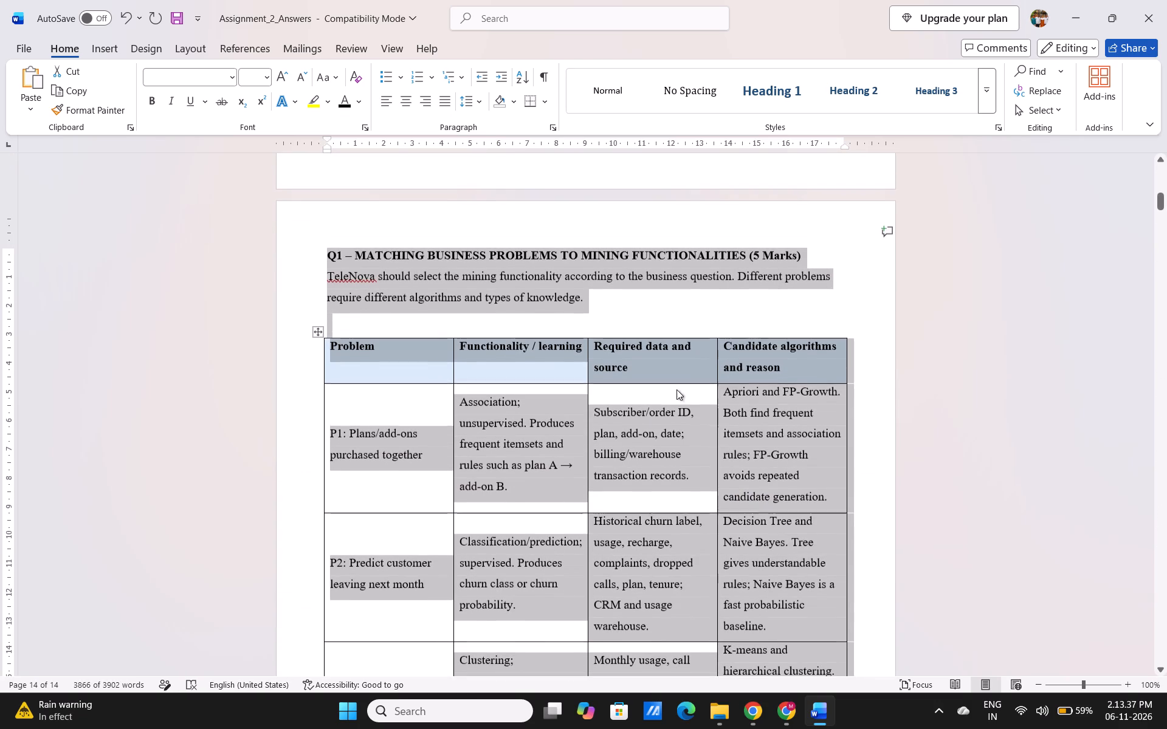
{"action": "left_click", "coordinate": [595, 295]}
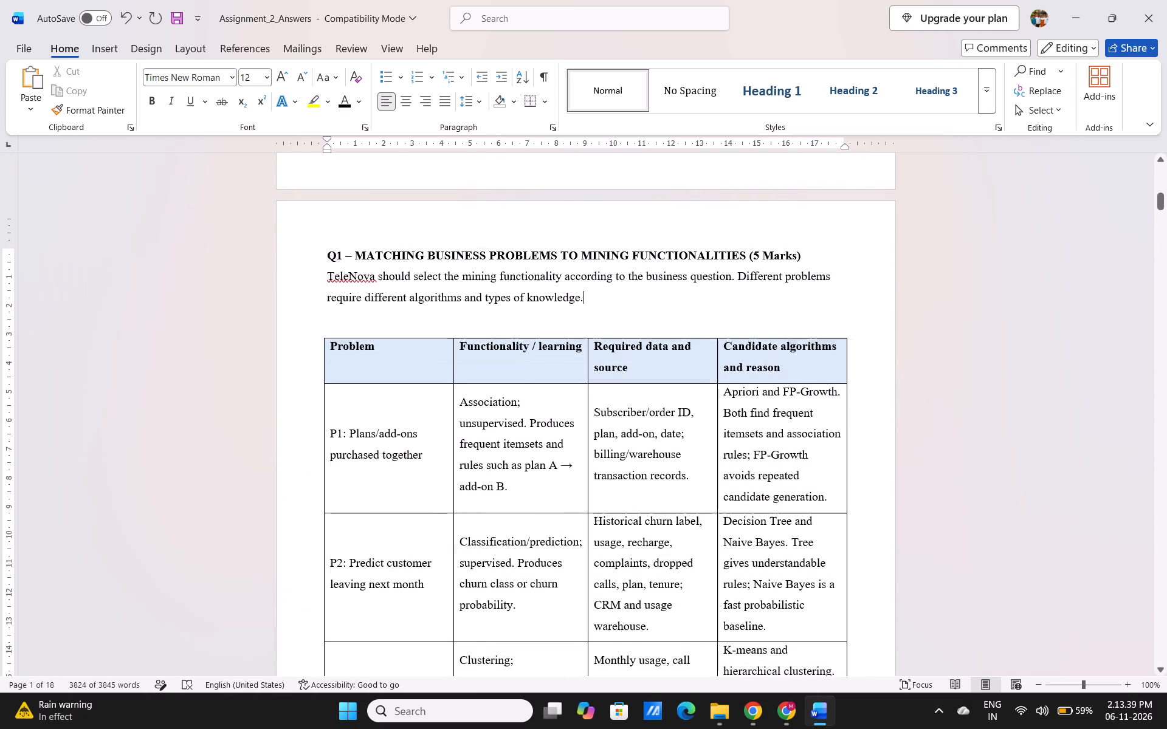
Justify the paragraph below the Q1 table that begins "The learning type depends".
{"action": "scroll", "coordinate": [597, 318], "scroll_direction": "down", "scroll_amount": 5}
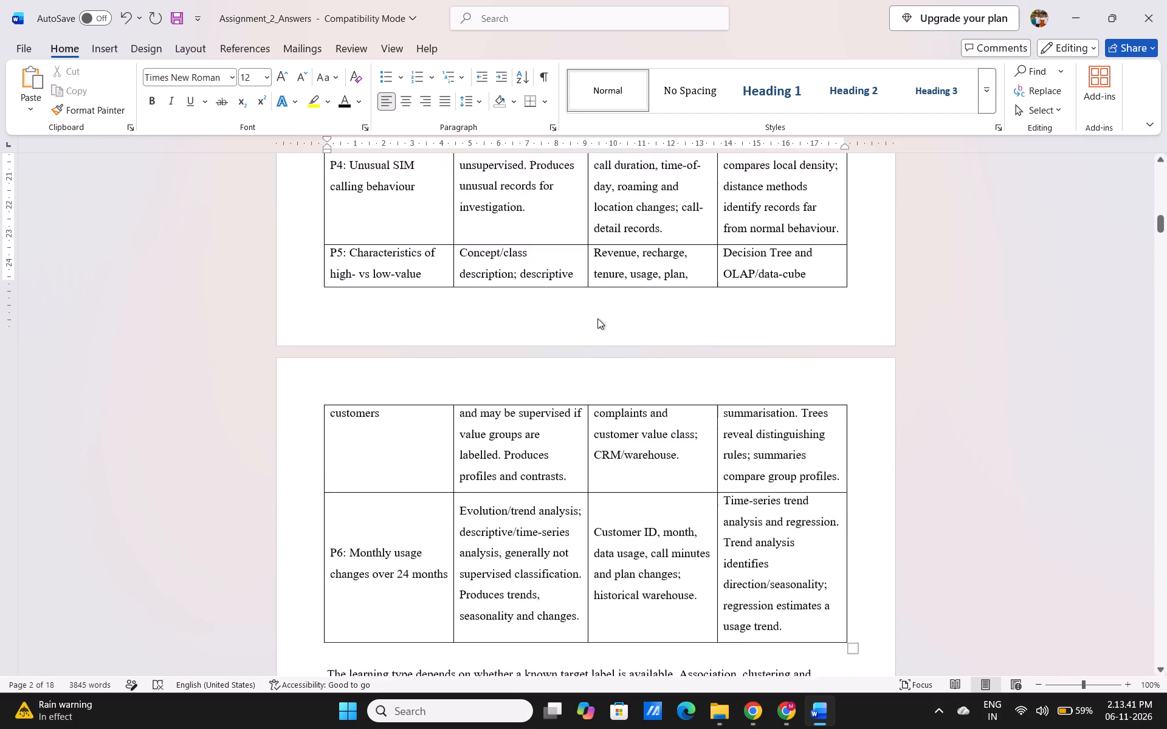
{"action": "scroll", "coordinate": [597, 318], "scroll_direction": "down", "scroll_amount": 1}
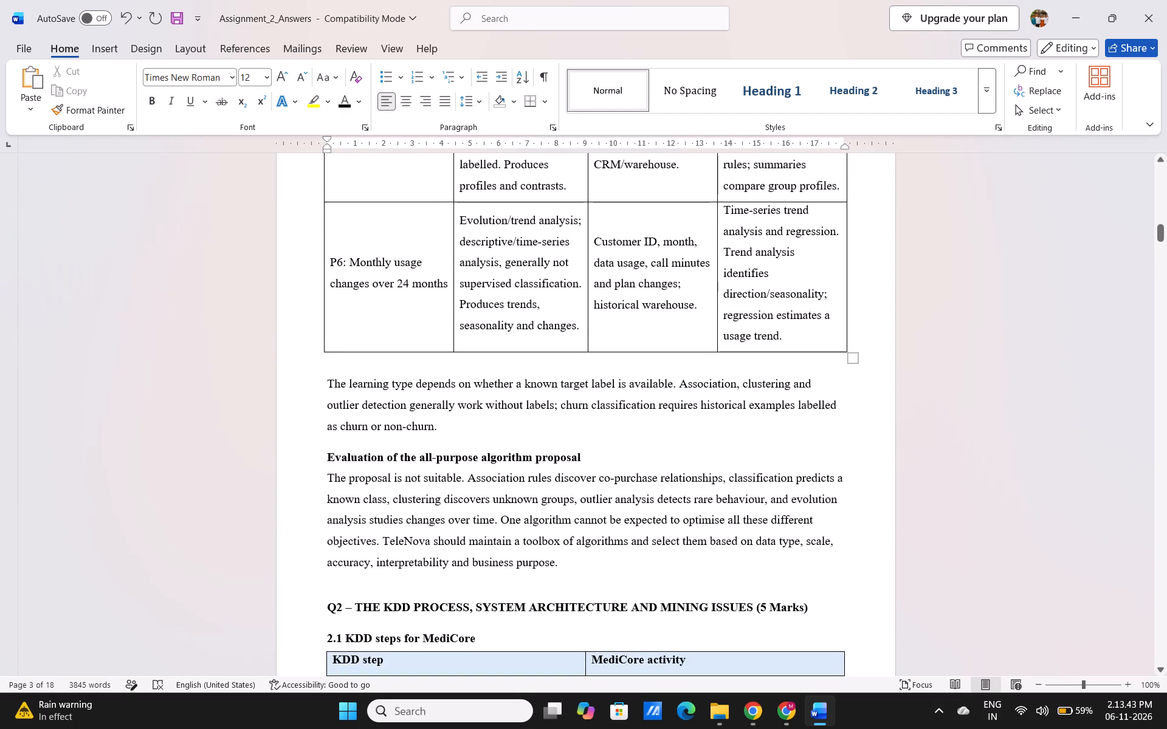
{"action": "left_click_drag", "start_coordinate": [320, 382], "coordinate": [451, 429]}
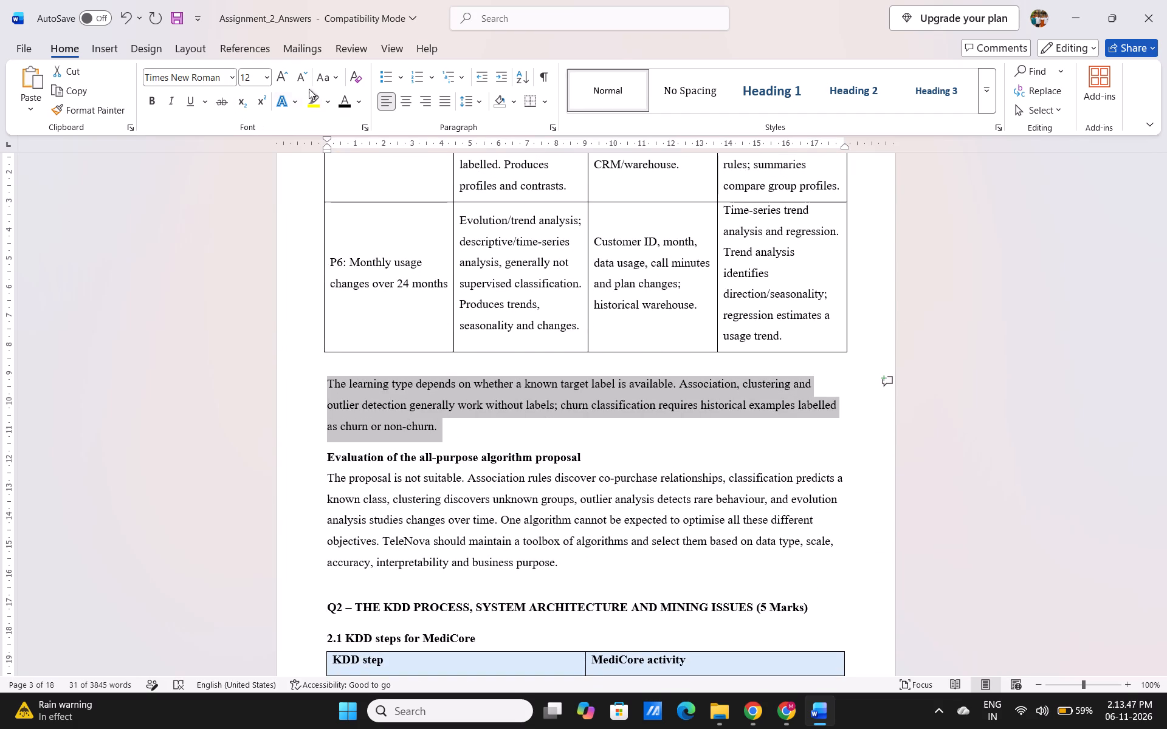
{"action": "left_click", "coordinate": [448, 101]}
Justify the paragraph under the heading "Evaluation of the all-purpose algorithm proposal".
{"action": "scroll", "coordinate": [396, 385], "scroll_direction": "down", "scroll_amount": 1}
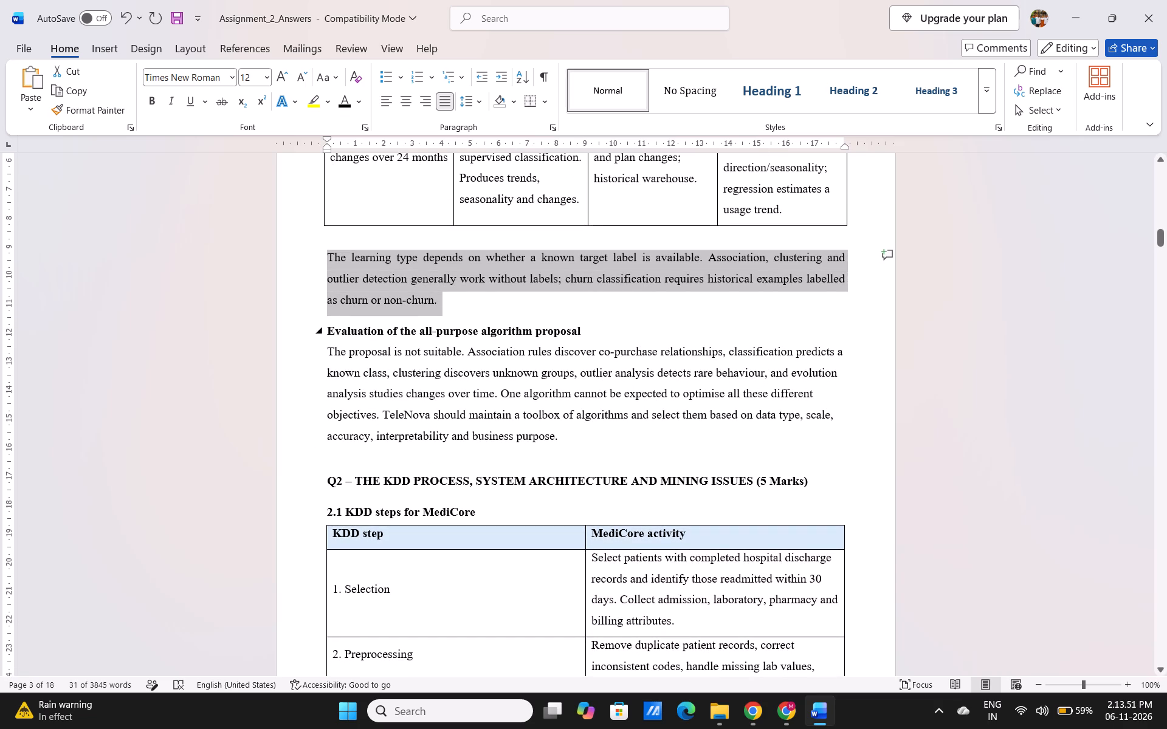
{"action": "left_click", "coordinate": [602, 327]}
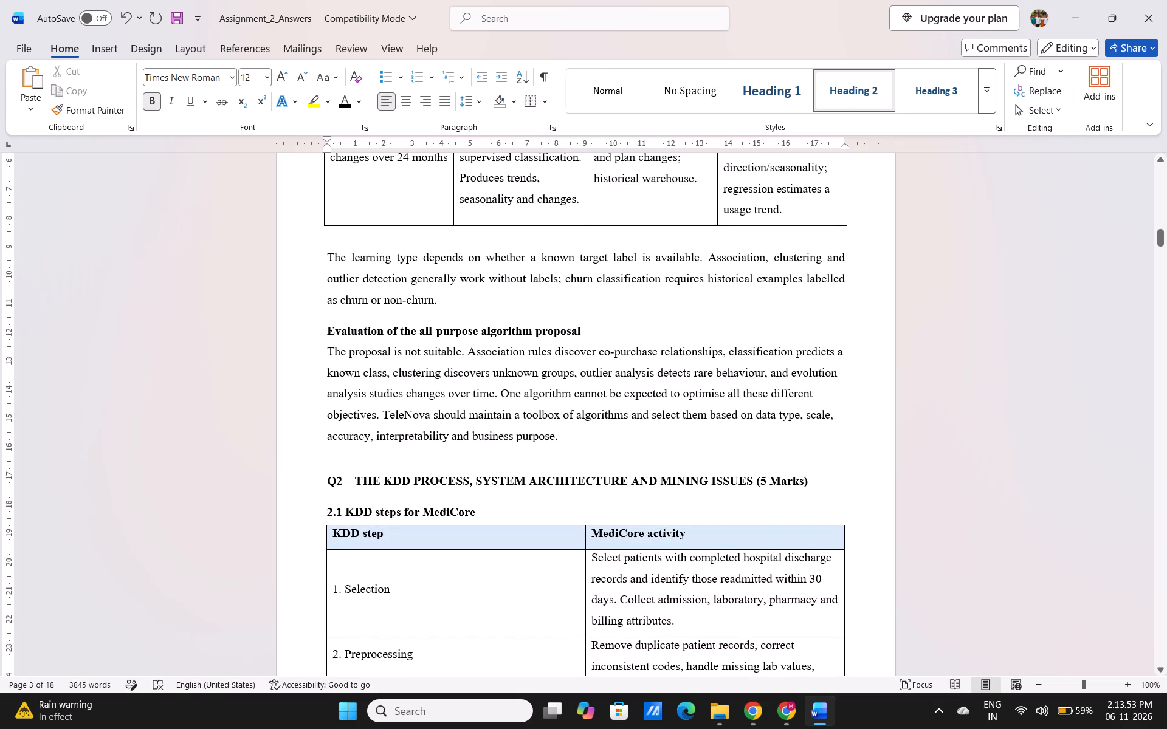
{"action": "left_click_drag", "start_coordinate": [322, 352], "coordinate": [570, 436]}
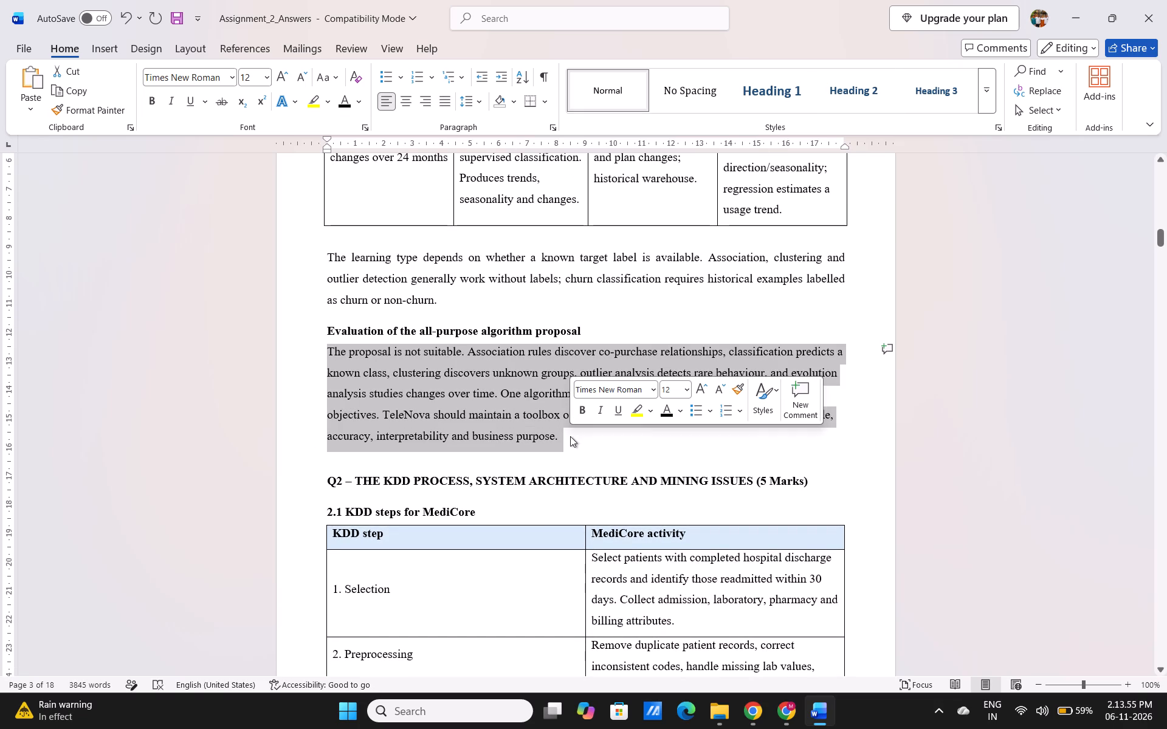
{"action": "left_click", "coordinate": [453, 105]}
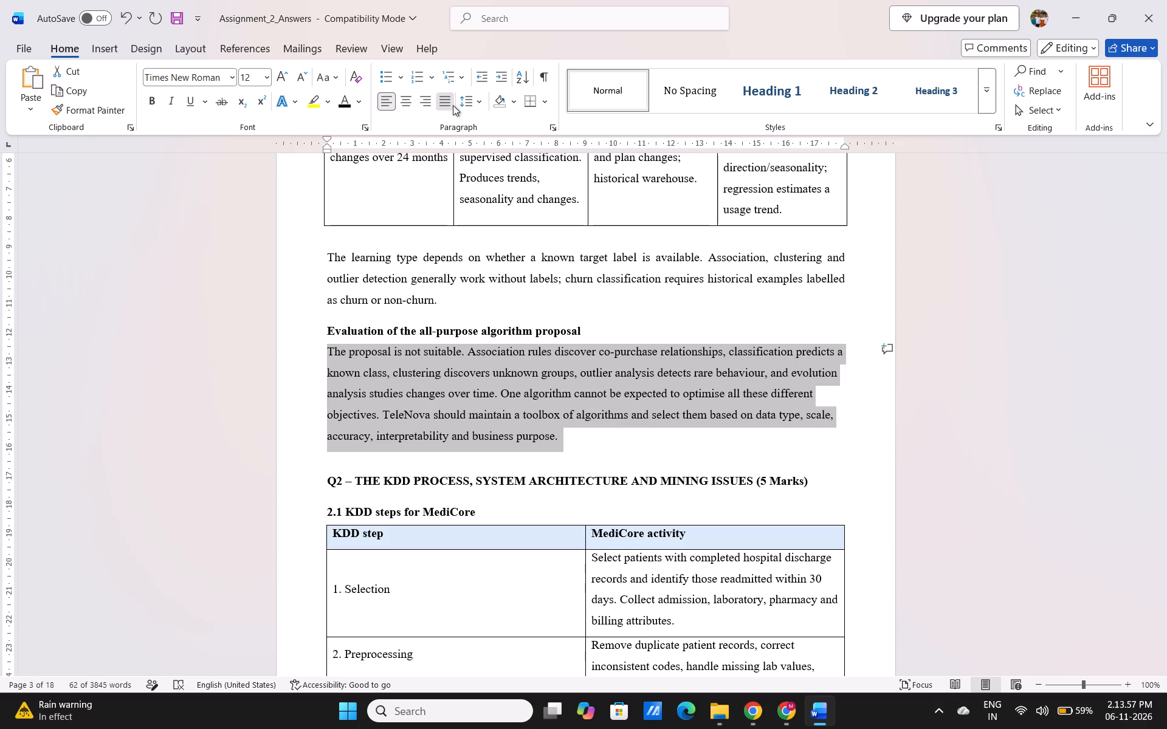
Centre all lines of the architecture diagram under heading 2.2, from "Hospital sources" to "Clinicians and Hospital Analysts".
{"action": "scroll", "coordinate": [574, 392], "scroll_direction": "down", "scroll_amount": 2}
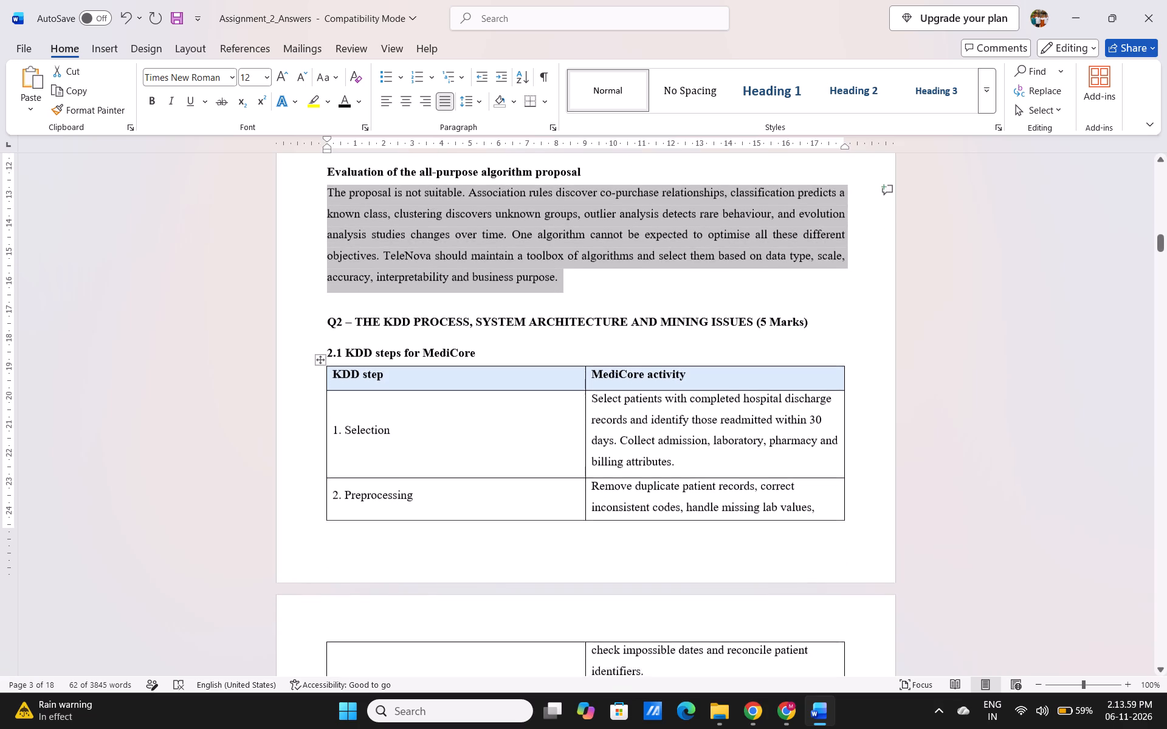
{"action": "scroll", "coordinate": [574, 392], "scroll_direction": "down", "scroll_amount": 2}
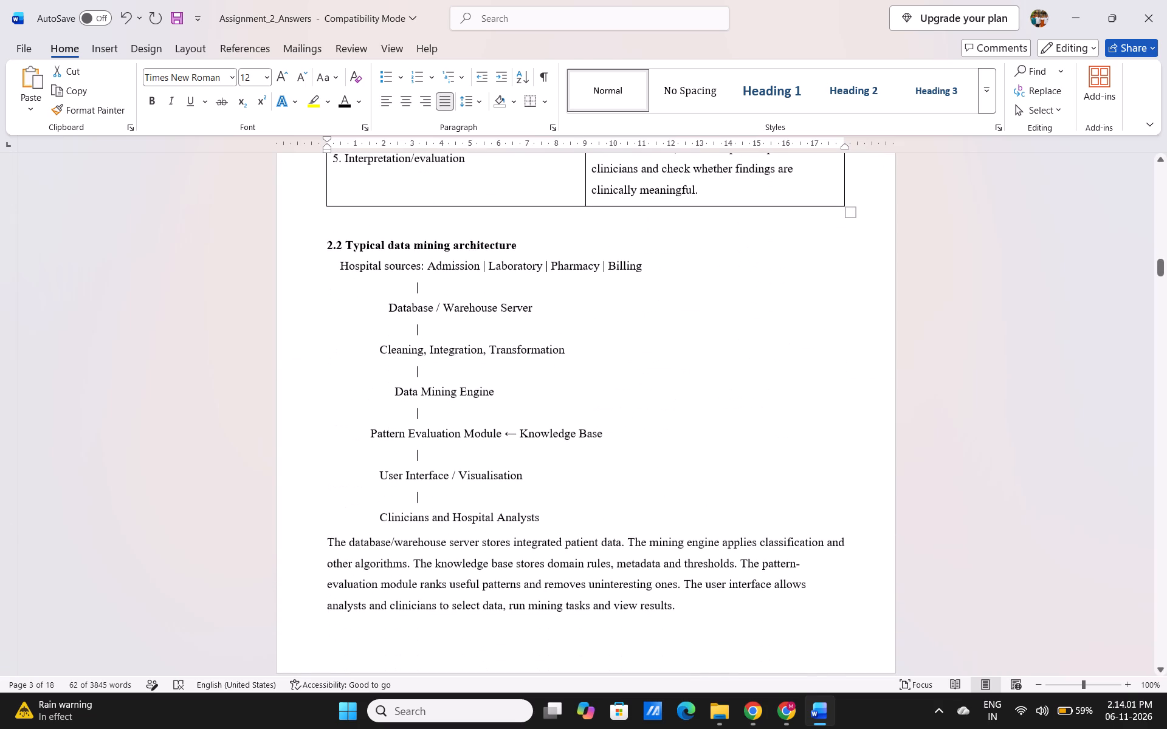
{"action": "left_click_drag", "start_coordinate": [331, 264], "coordinate": [520, 497]}
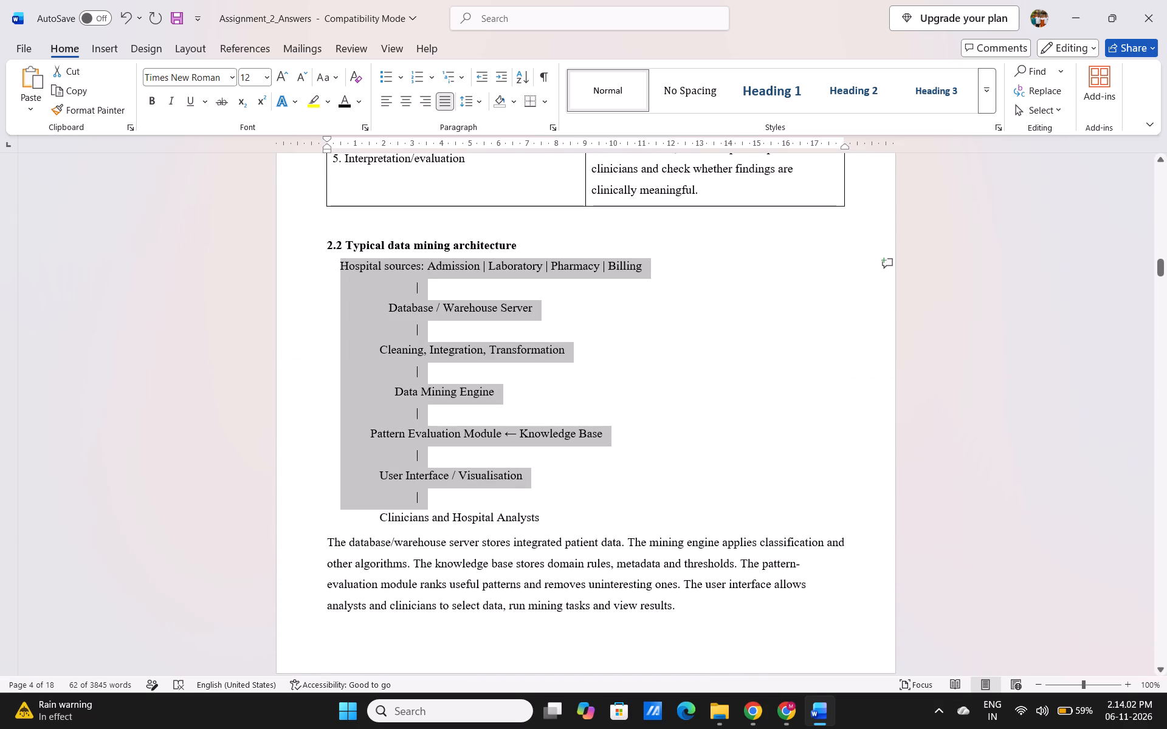
{"action": "left_click_drag", "start_coordinate": [520, 497], "coordinate": [549, 513]}
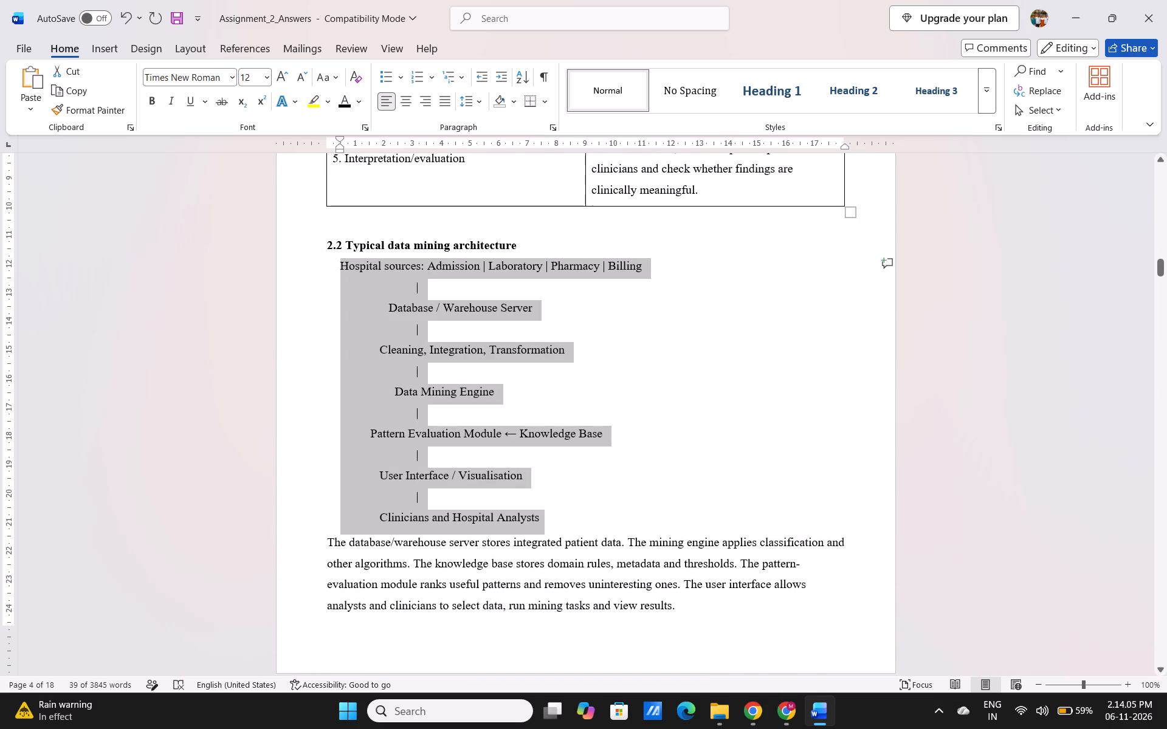
{"action": "left_click", "coordinate": [404, 104]}
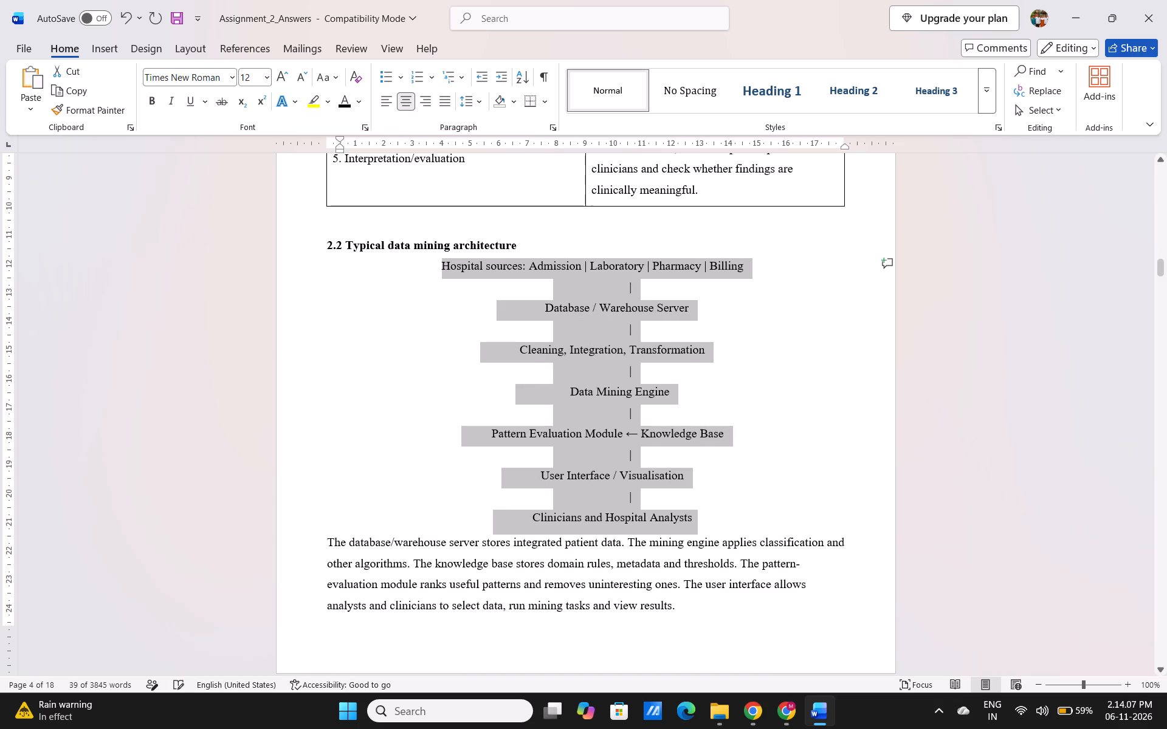
{"action": "left_click", "coordinate": [435, 396]}
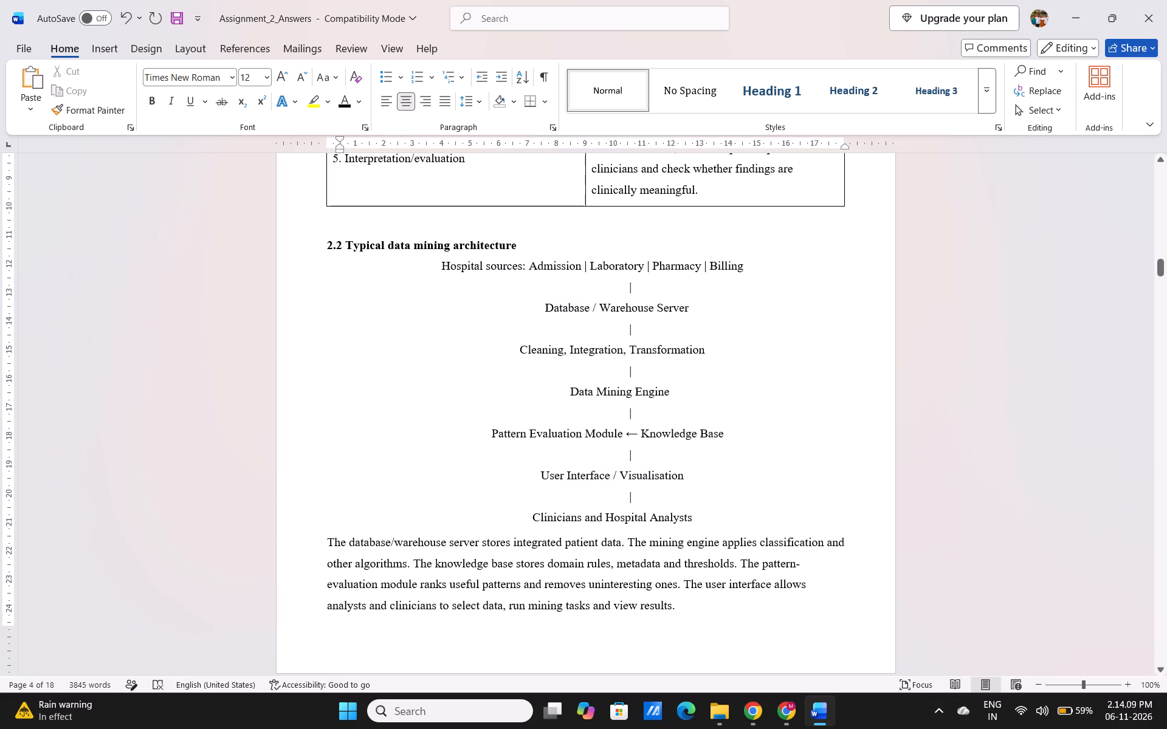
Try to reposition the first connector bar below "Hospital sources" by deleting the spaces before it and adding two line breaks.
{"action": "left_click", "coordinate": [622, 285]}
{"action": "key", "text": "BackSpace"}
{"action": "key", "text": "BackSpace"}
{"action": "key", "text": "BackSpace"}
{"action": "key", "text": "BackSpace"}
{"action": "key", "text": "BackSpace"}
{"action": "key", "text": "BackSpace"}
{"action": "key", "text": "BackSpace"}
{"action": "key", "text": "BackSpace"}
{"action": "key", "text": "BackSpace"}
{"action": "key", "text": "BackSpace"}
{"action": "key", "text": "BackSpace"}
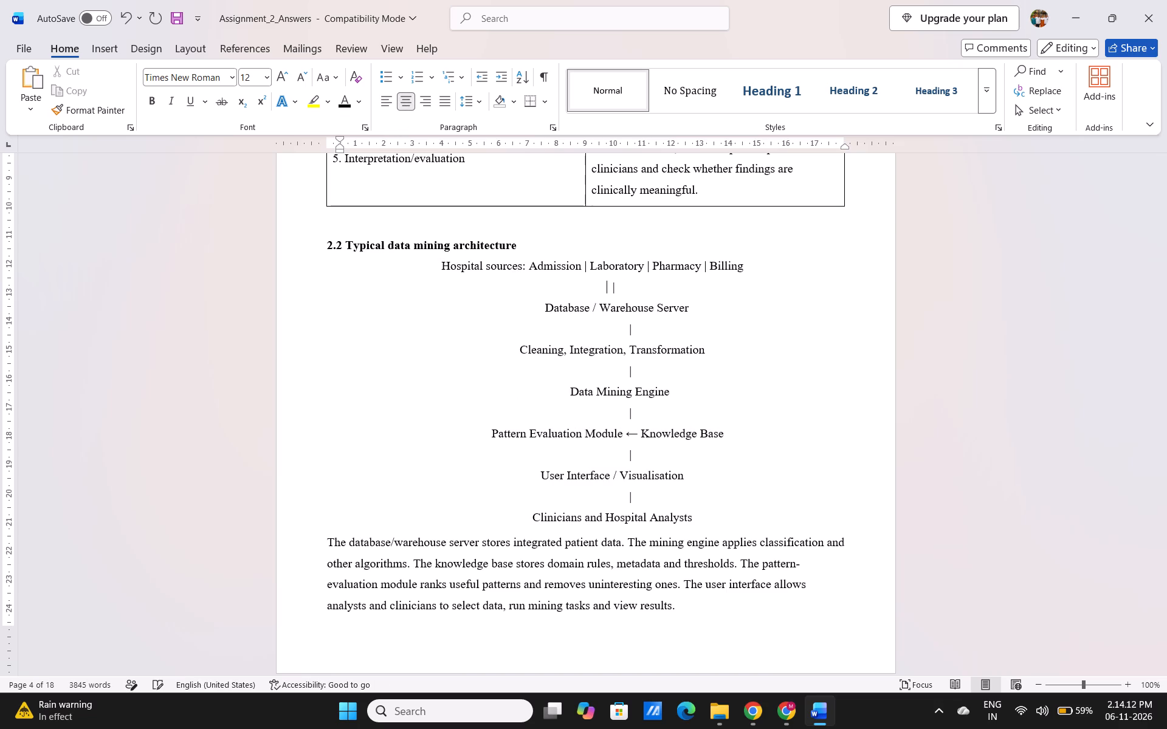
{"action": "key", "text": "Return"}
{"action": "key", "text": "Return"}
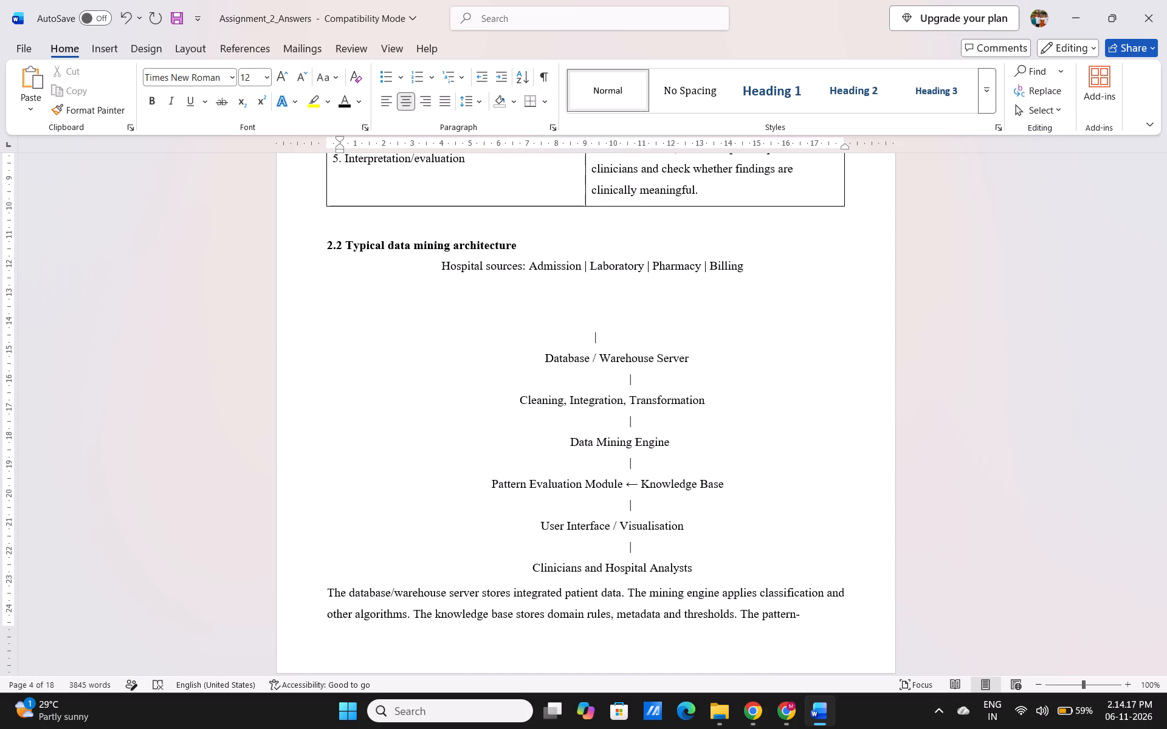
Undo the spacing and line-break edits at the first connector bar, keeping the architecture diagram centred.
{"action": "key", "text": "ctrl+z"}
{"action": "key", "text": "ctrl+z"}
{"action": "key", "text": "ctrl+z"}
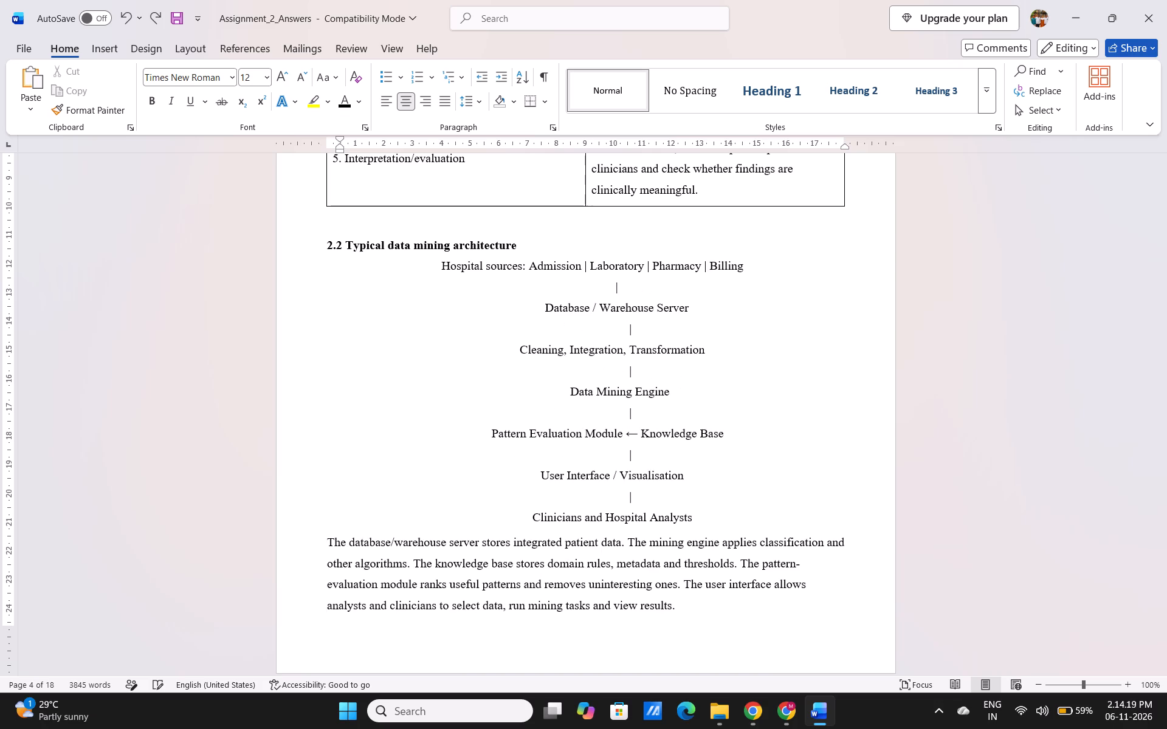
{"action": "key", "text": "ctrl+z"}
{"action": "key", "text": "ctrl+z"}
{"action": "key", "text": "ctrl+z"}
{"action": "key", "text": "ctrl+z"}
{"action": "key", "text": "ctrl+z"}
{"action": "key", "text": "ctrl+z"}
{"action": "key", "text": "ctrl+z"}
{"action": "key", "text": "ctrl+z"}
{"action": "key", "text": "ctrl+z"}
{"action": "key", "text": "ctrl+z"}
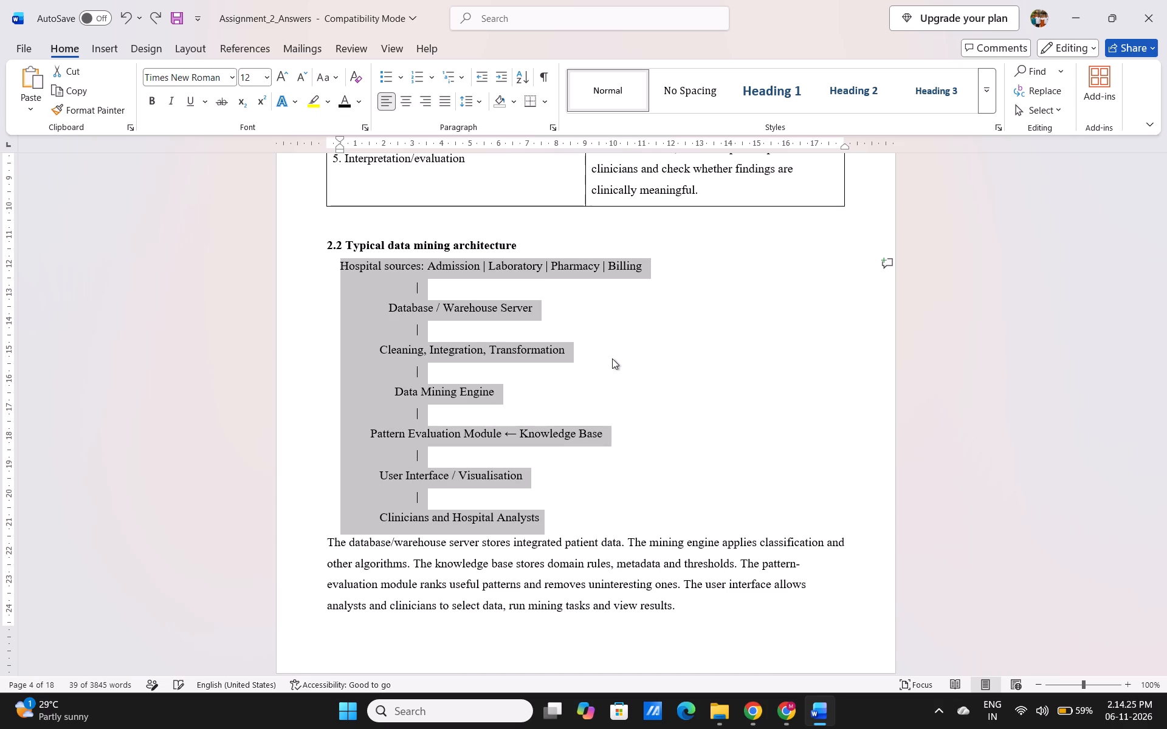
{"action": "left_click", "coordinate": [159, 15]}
Justify the paragraph below the architecture diagram that begins "The database/warehouse server stores".
{"action": "left_click_drag", "start_coordinate": [326, 540], "coordinate": [712, 632]}
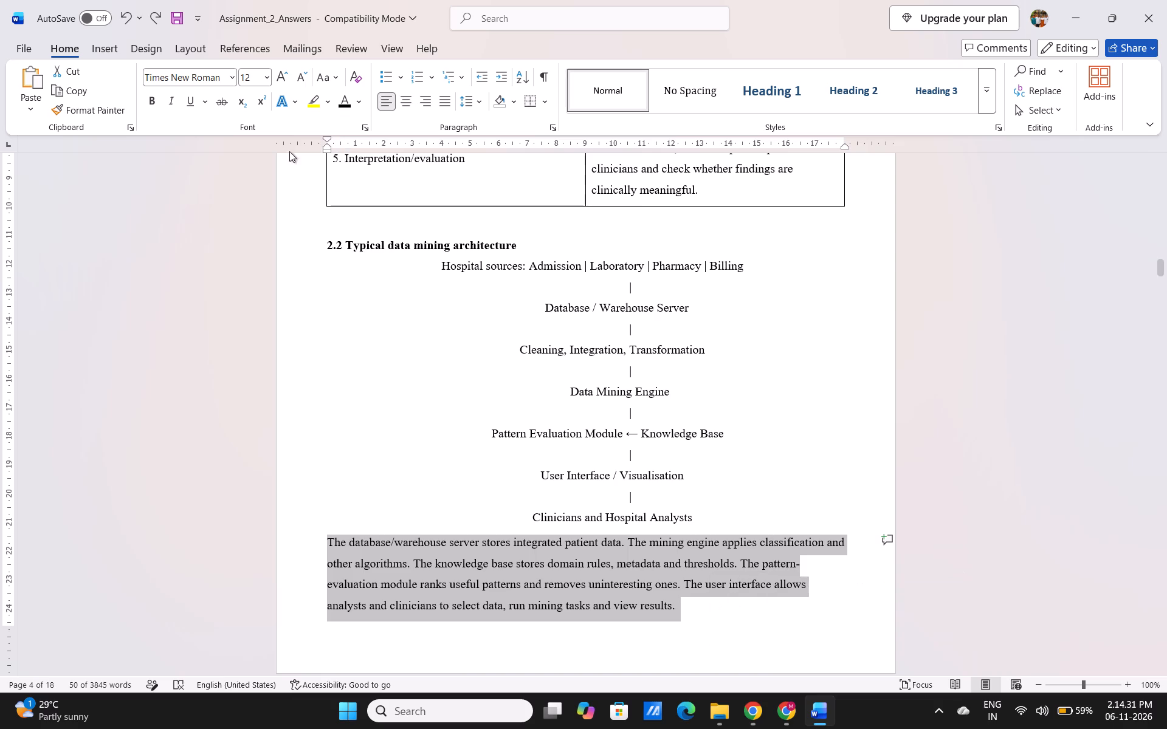
{"action": "left_click", "coordinate": [441, 104]}
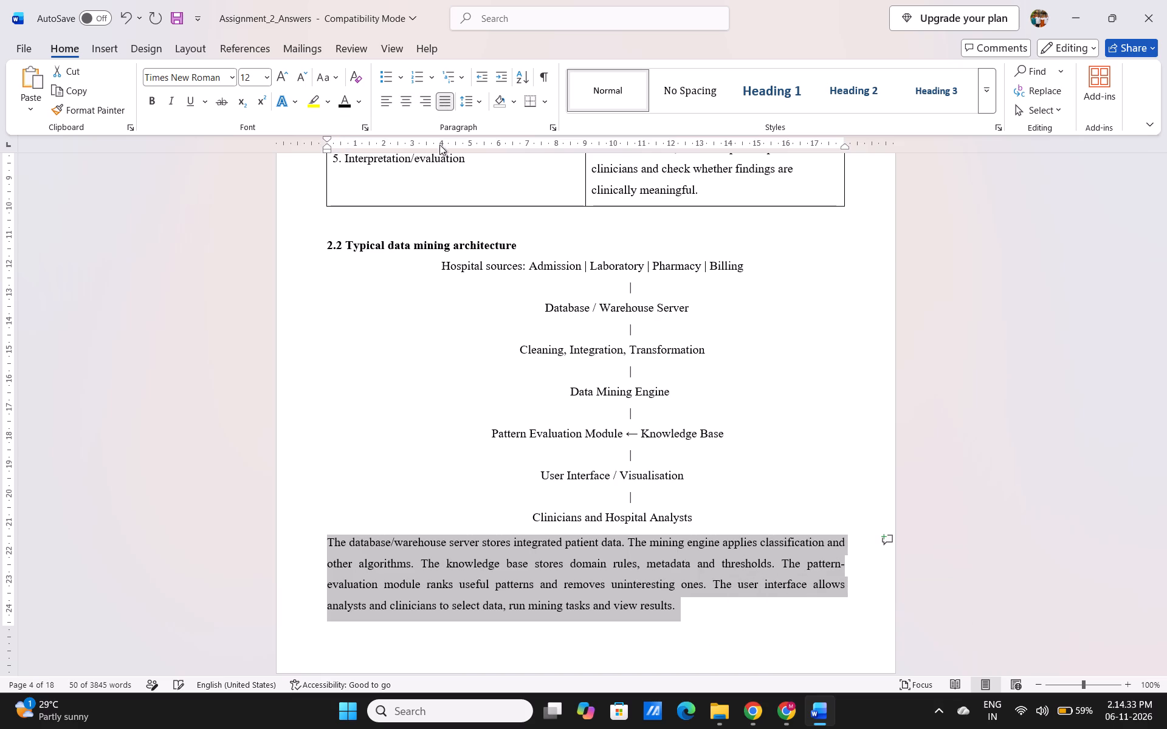
Justify the paragraph under the heading "2.5 SQL query, statistics and data mining".
{"action": "scroll", "coordinate": [456, 314], "scroll_direction": "down", "scroll_amount": 5}
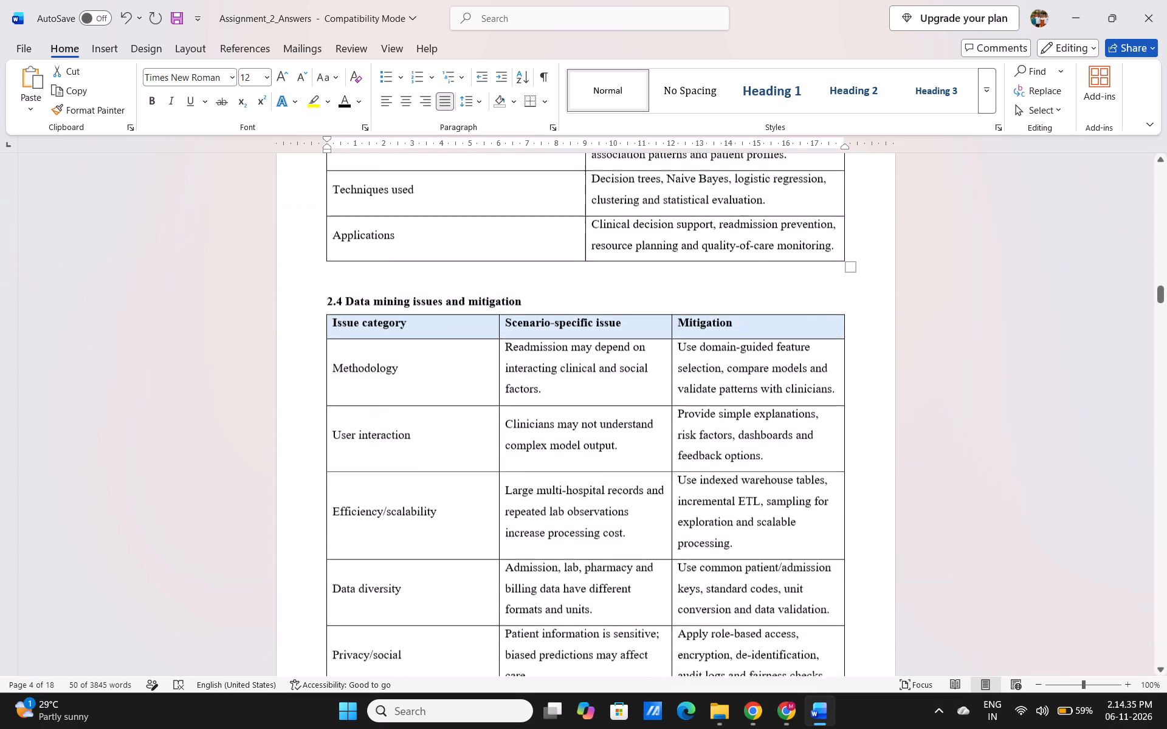
{"action": "scroll", "coordinate": [456, 314], "scroll_direction": "down", "scroll_amount": 2}
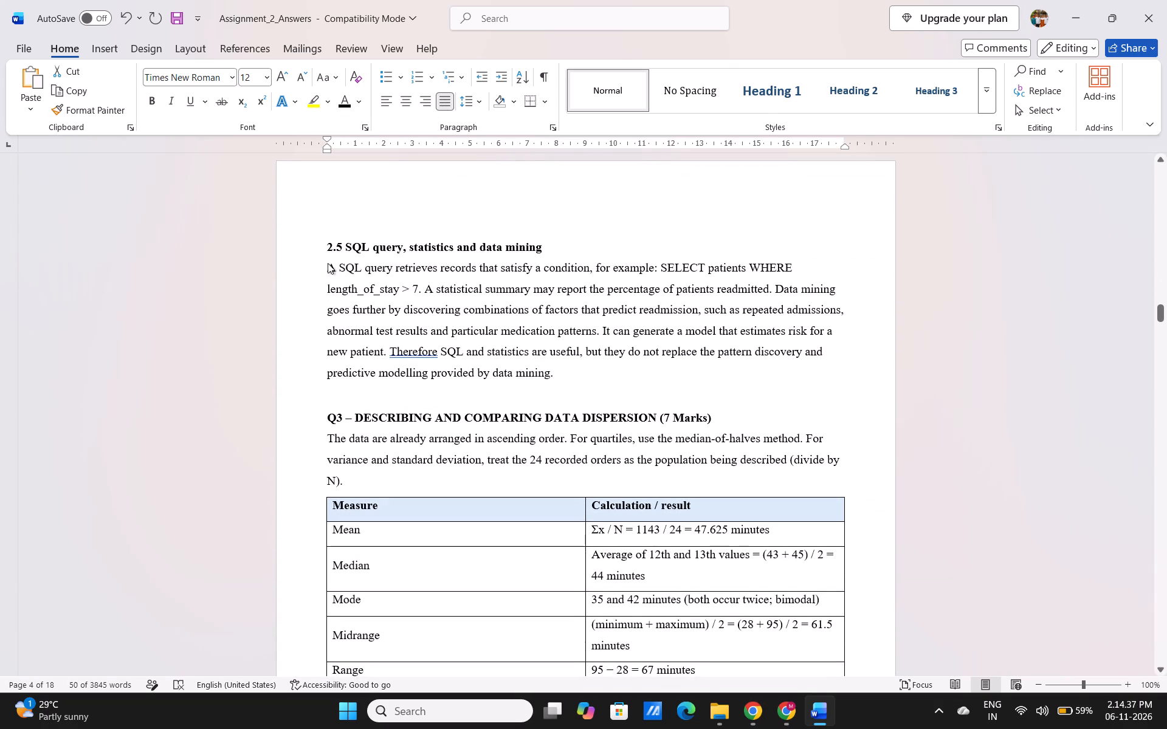
{"action": "left_click_drag", "start_coordinate": [328, 267], "coordinate": [545, 379]}
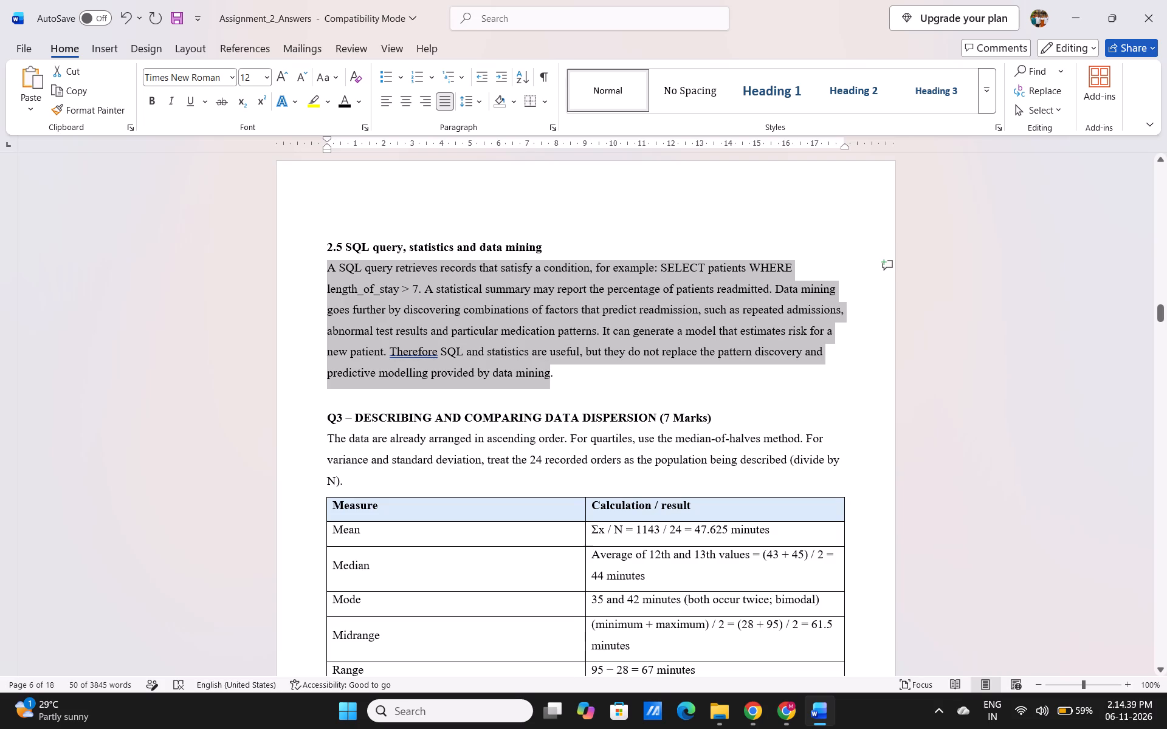
{"action": "left_click_drag", "start_coordinate": [545, 379], "coordinate": [554, 380]}
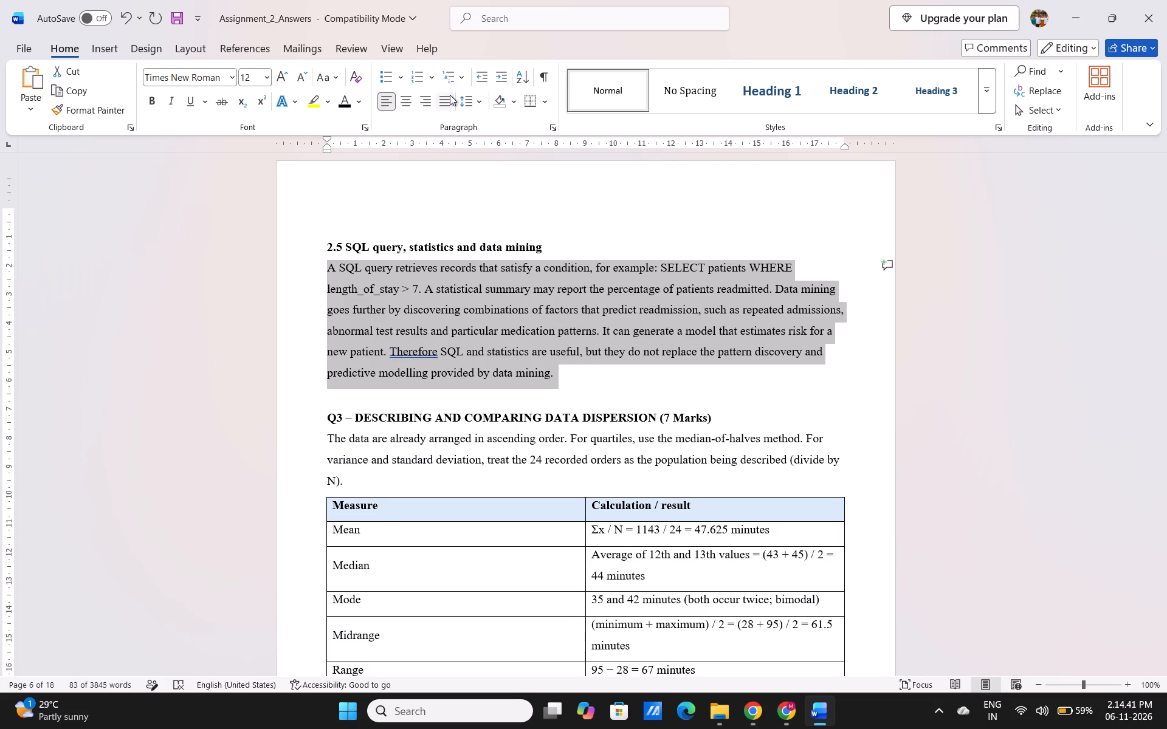
{"action": "left_click", "coordinate": [449, 95]}
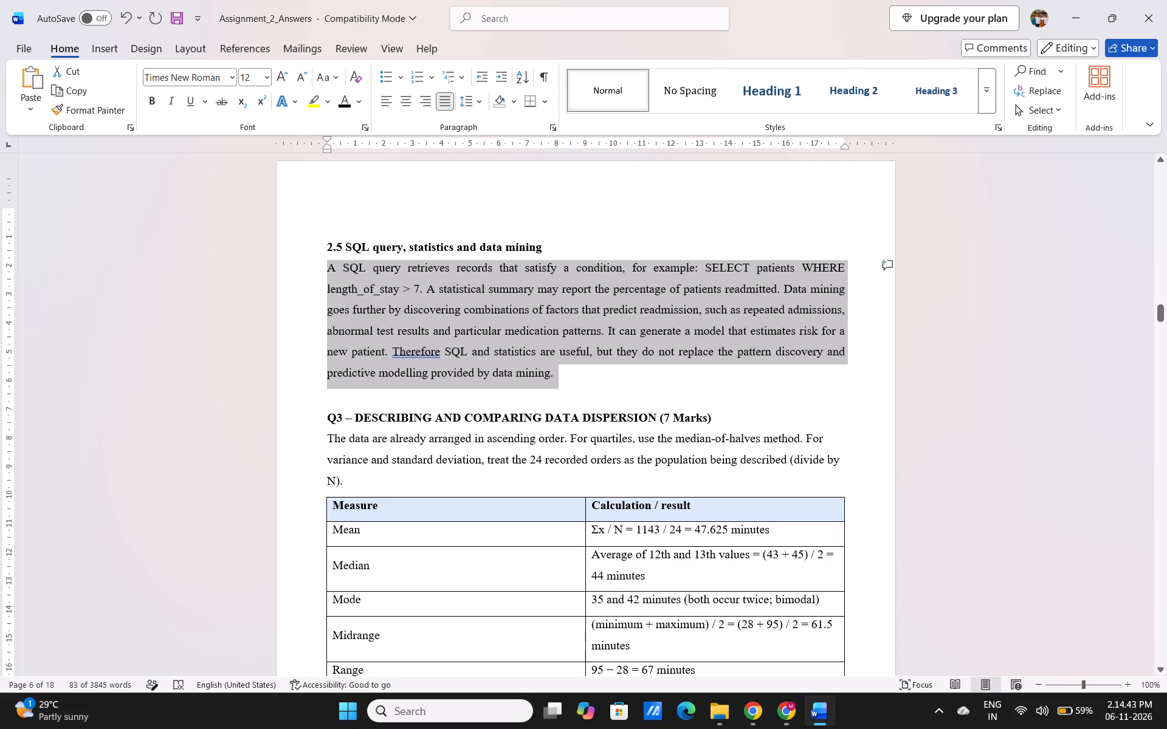
Justify the introductory paragraph under the Q3 heading that begins "The data are already arranged".
{"action": "left_click_drag", "start_coordinate": [325, 437], "coordinate": [368, 490]}
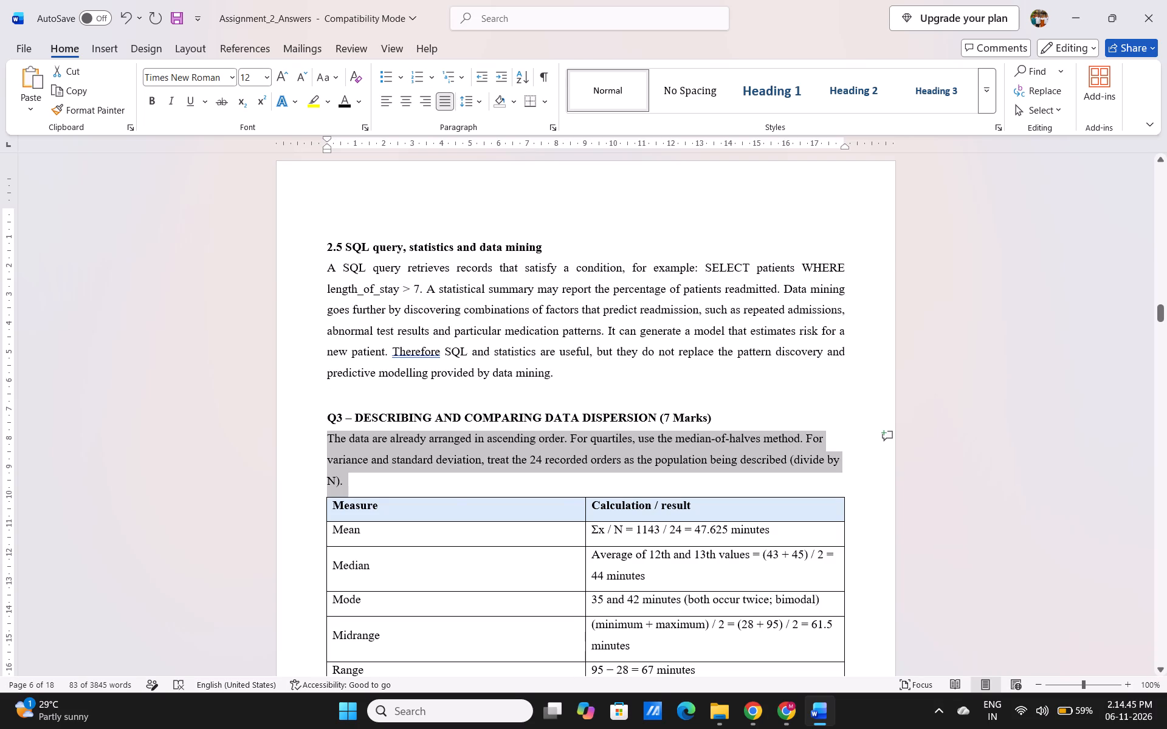
{"action": "left_click_drag", "start_coordinate": [368, 490], "coordinate": [367, 488]}
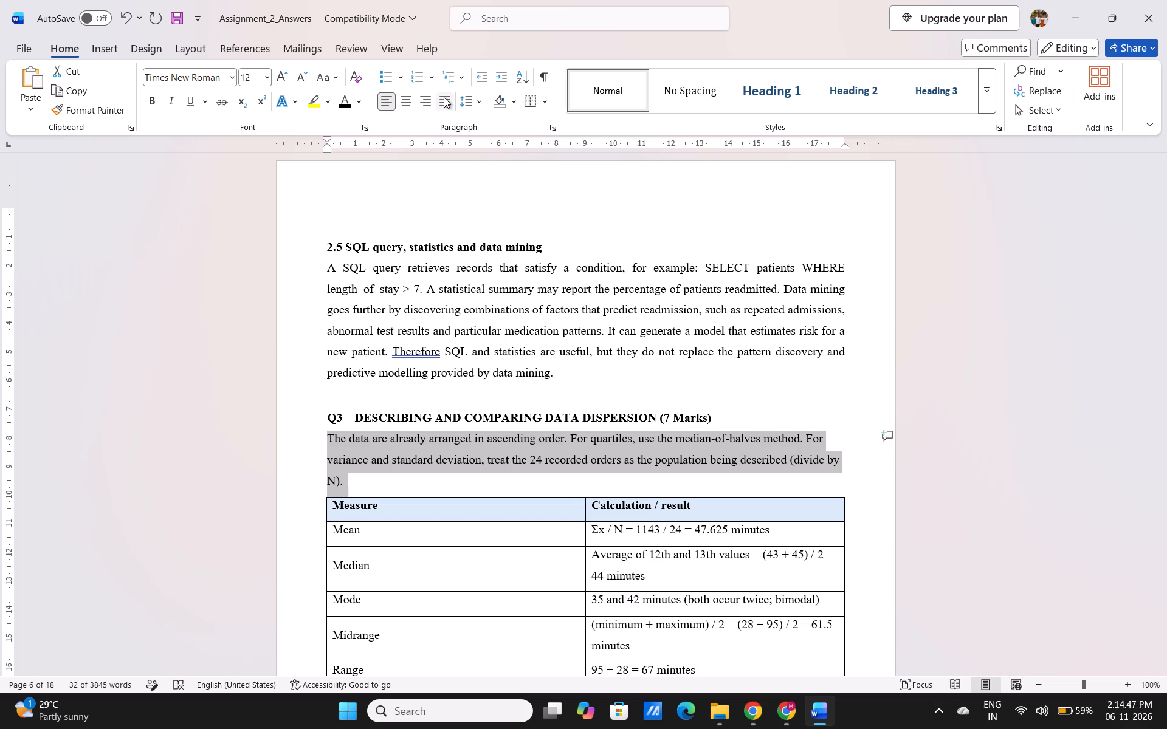
{"action": "left_click", "coordinate": [444, 97]}
Insert a blank line between the Q3 measures table and the paragraph beginning "Mean (47.625) is greater than median".
{"action": "scroll", "coordinate": [436, 388], "scroll_direction": "down", "scroll_amount": 4}
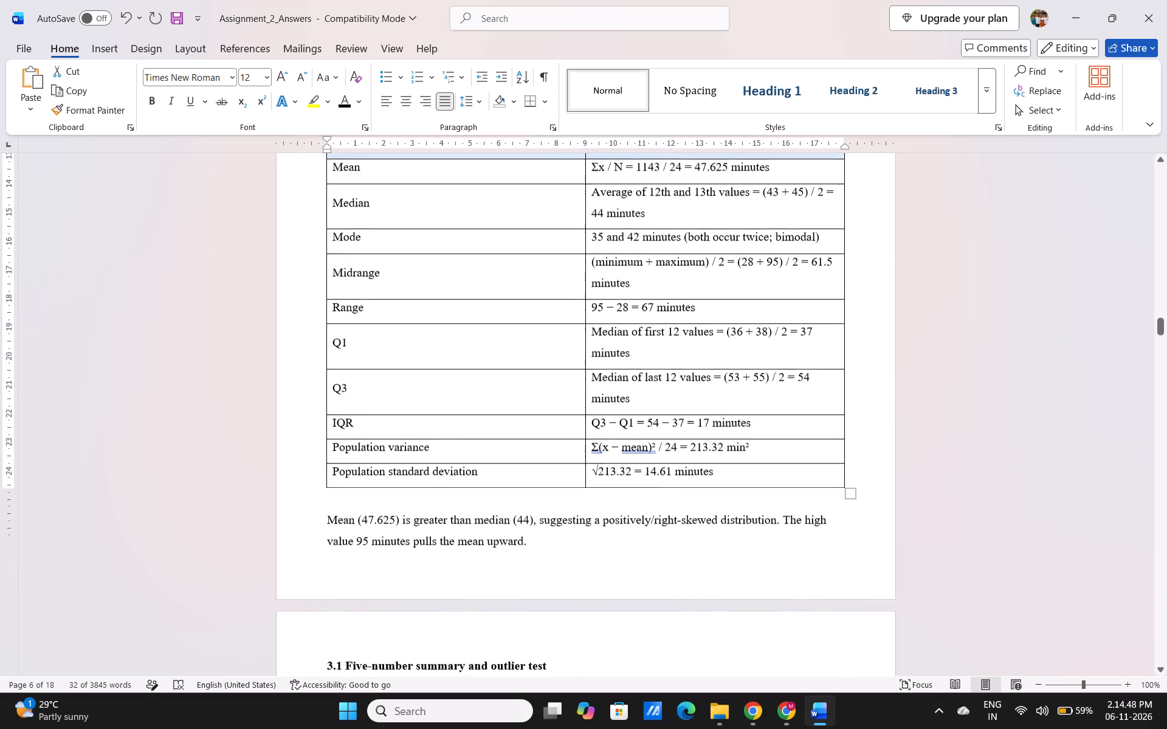
{"action": "scroll", "coordinate": [436, 388], "scroll_direction": "down", "scroll_amount": 1}
{"action": "left_click", "coordinate": [323, 391]}
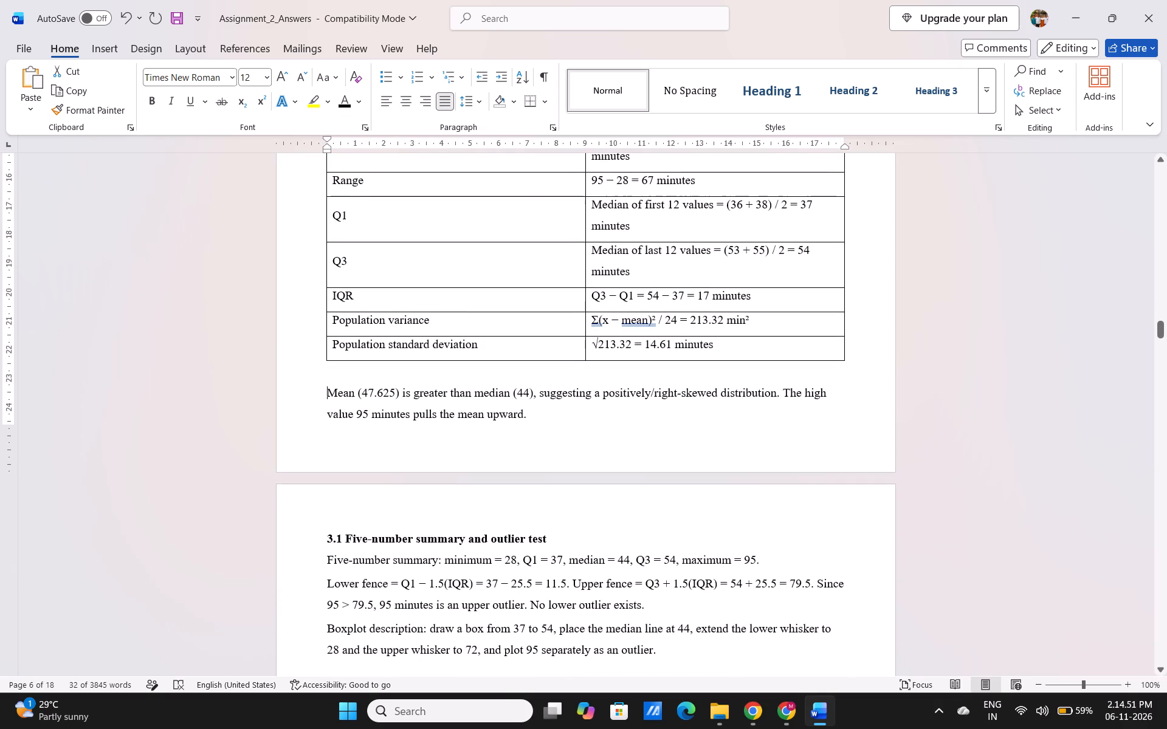
{"action": "key", "text": "Return"}
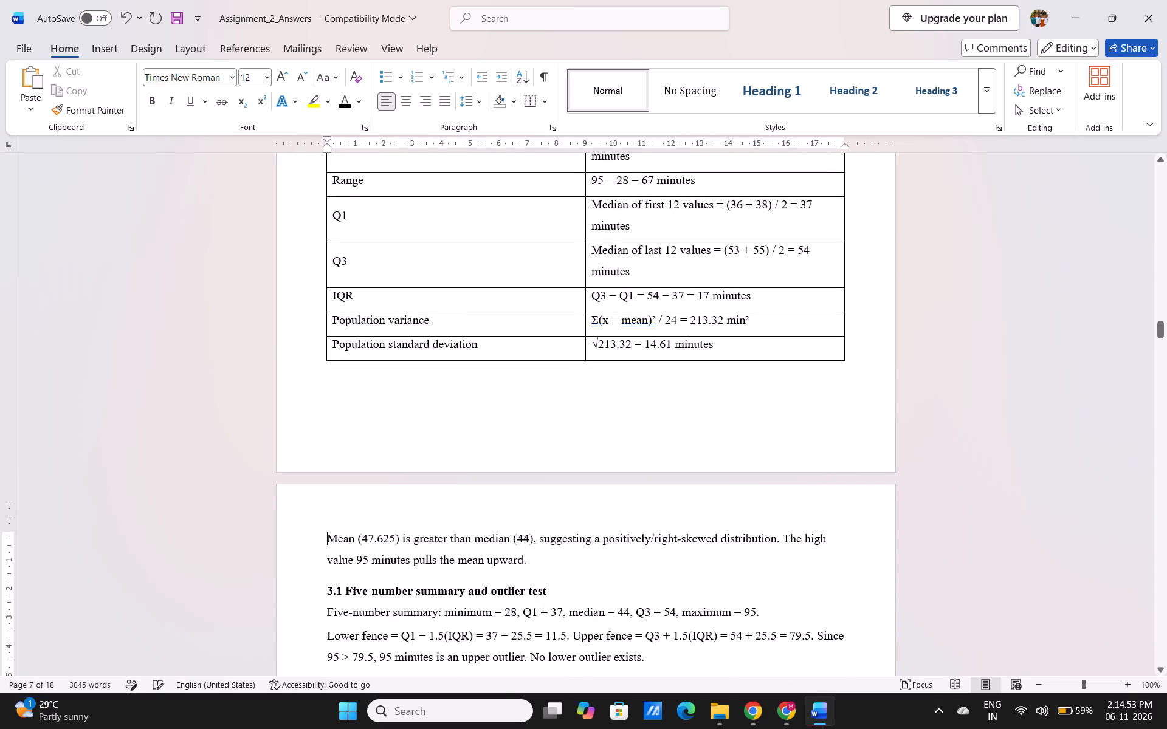
Justify the paragraph beginning "Mean (47.625) is greater than median" above heading 3.1.
{"action": "left_click_drag", "start_coordinate": [322, 537], "coordinate": [525, 568]}
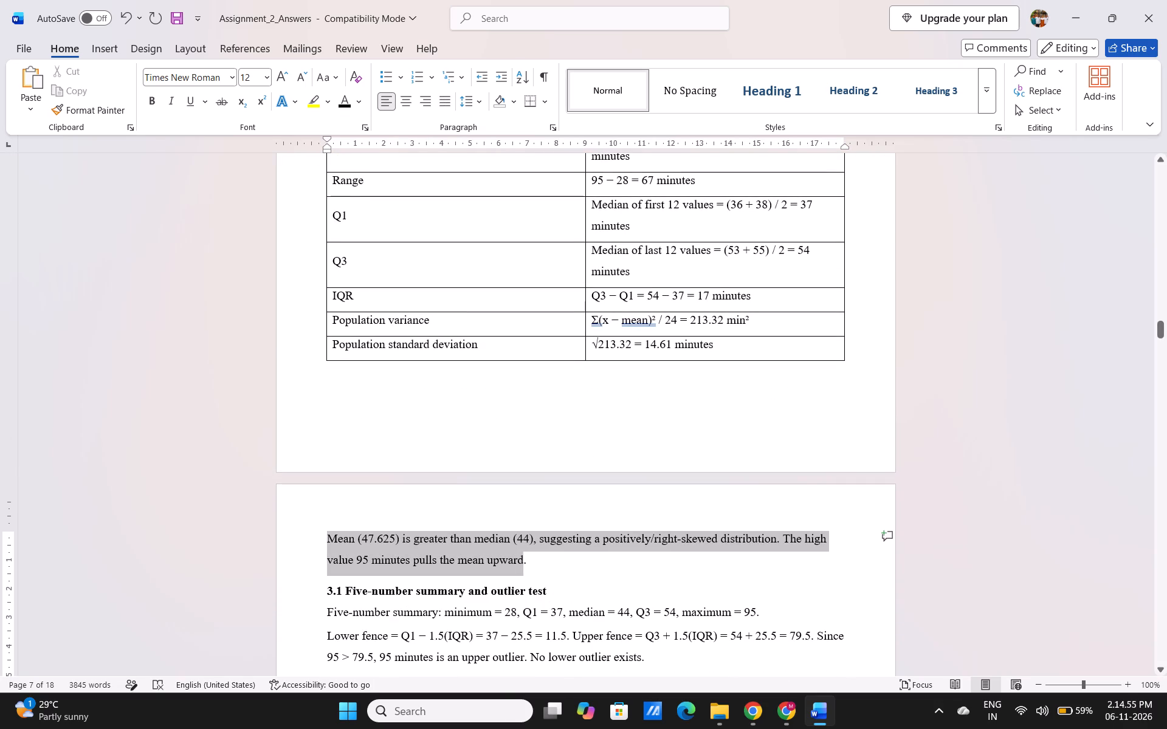
{"action": "left_click_drag", "start_coordinate": [525, 568], "coordinate": [526, 567]}
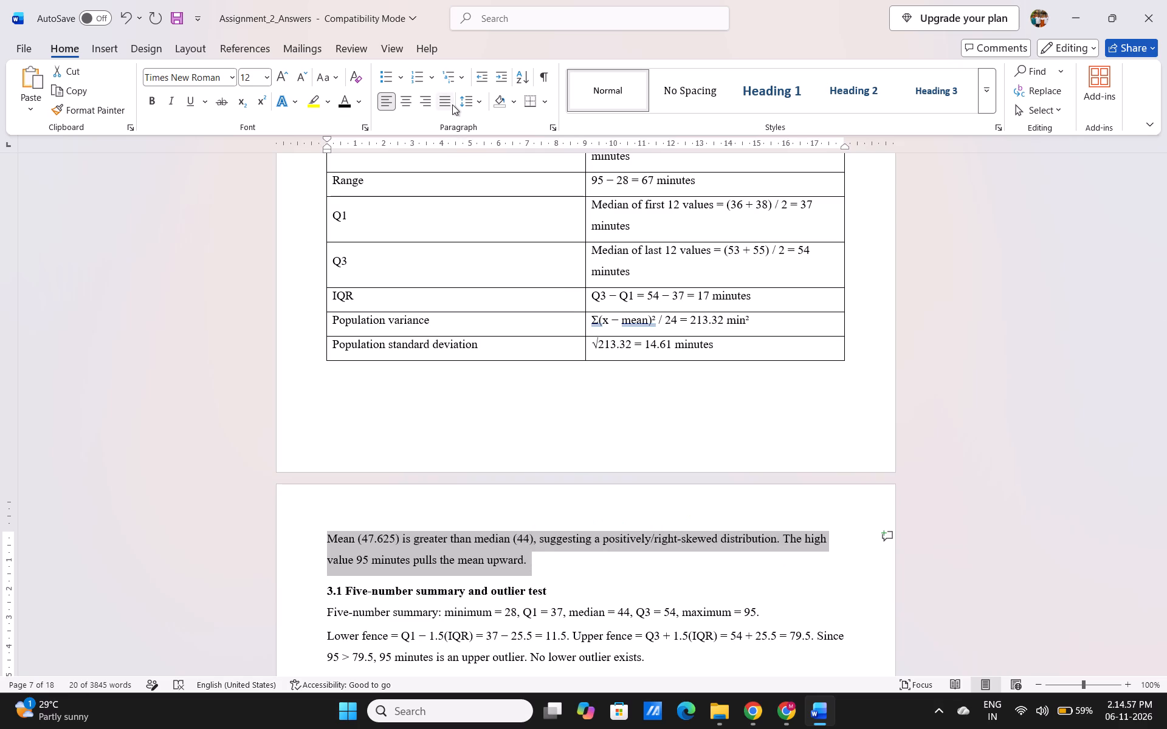
{"action": "left_click", "coordinate": [452, 101]}
Justify the paragraph below the dispersion measures classification table that begins "Distributive measures can be computed".
{"action": "scroll", "coordinate": [448, 401], "scroll_direction": "down", "scroll_amount": 1}
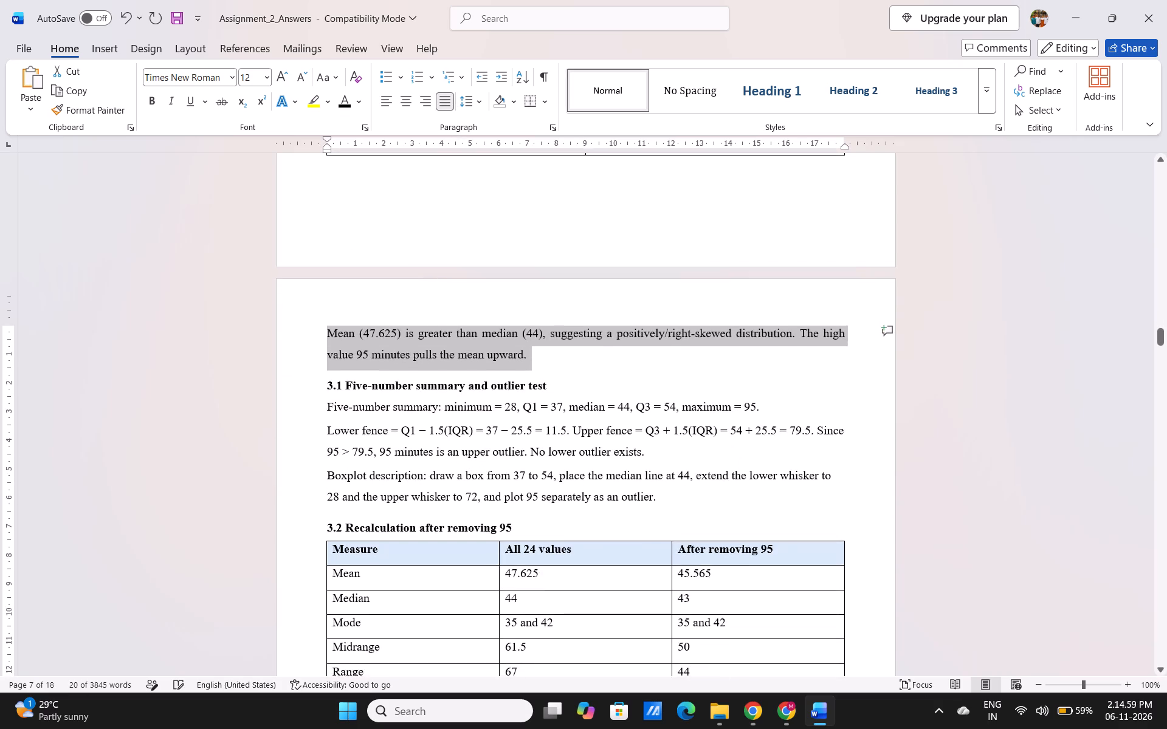
{"action": "scroll", "coordinate": [448, 401], "scroll_direction": "down", "scroll_amount": 2}
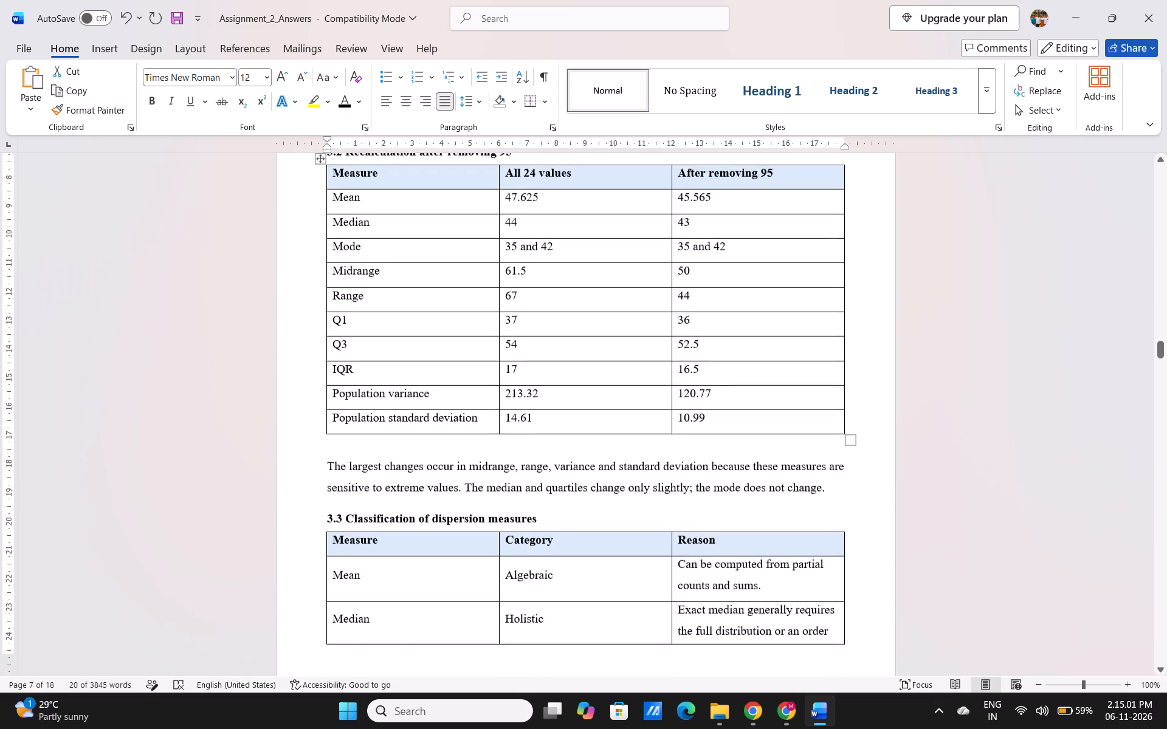
{"action": "scroll", "coordinate": [448, 401], "scroll_direction": "down", "scroll_amount": 1}
{"action": "scroll", "coordinate": [367, 433], "scroll_direction": "down", "scroll_amount": 2}
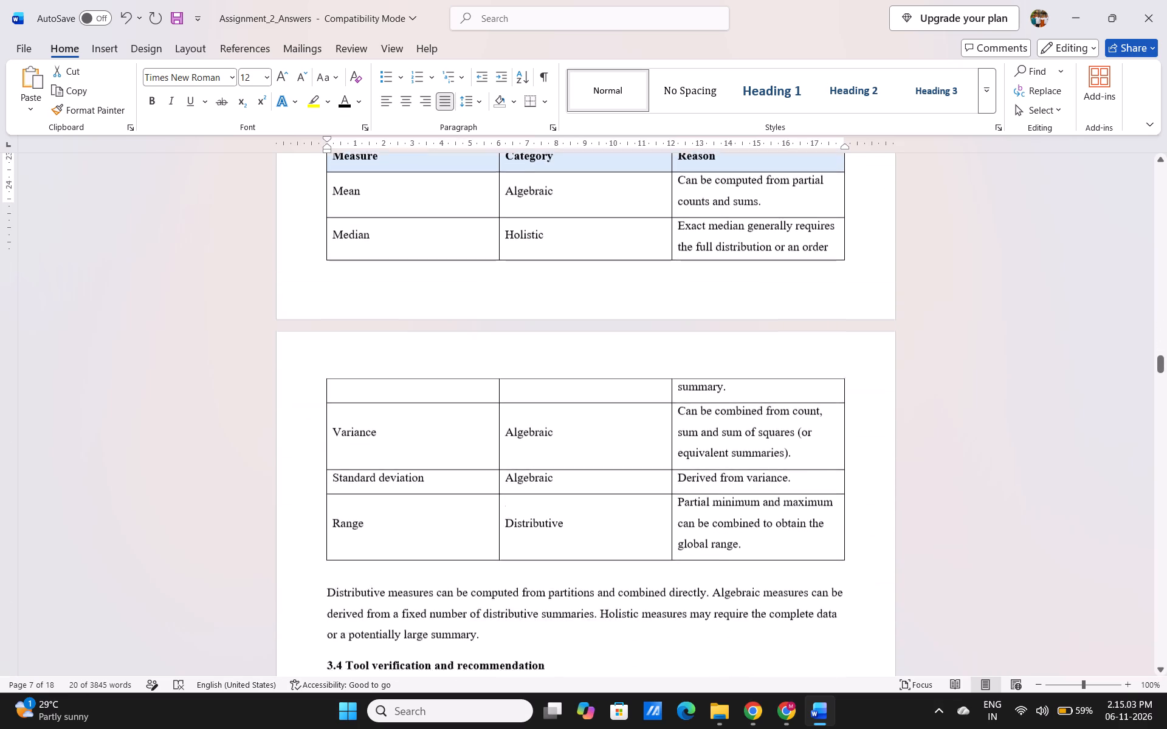
{"action": "scroll", "coordinate": [367, 433], "scroll_direction": "down", "scroll_amount": 2}
{"action": "left_click_drag", "start_coordinate": [323, 387], "coordinate": [453, 441]}
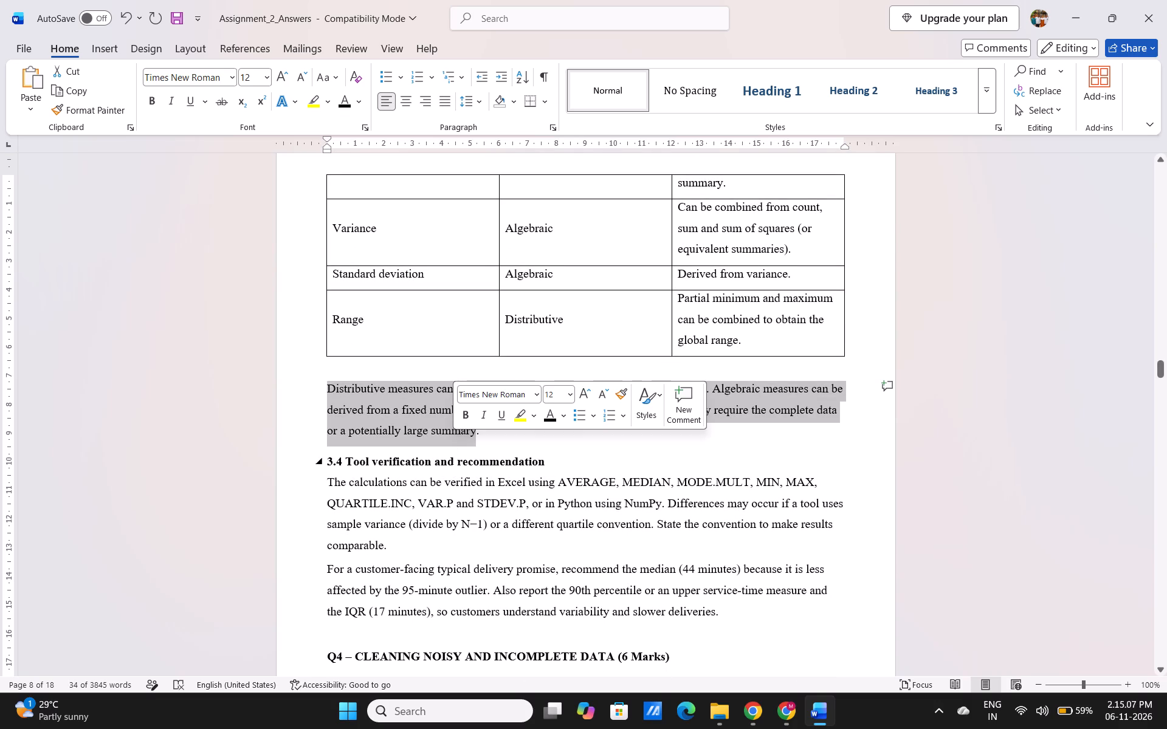
{"action": "key", "text": "shift+Right"}
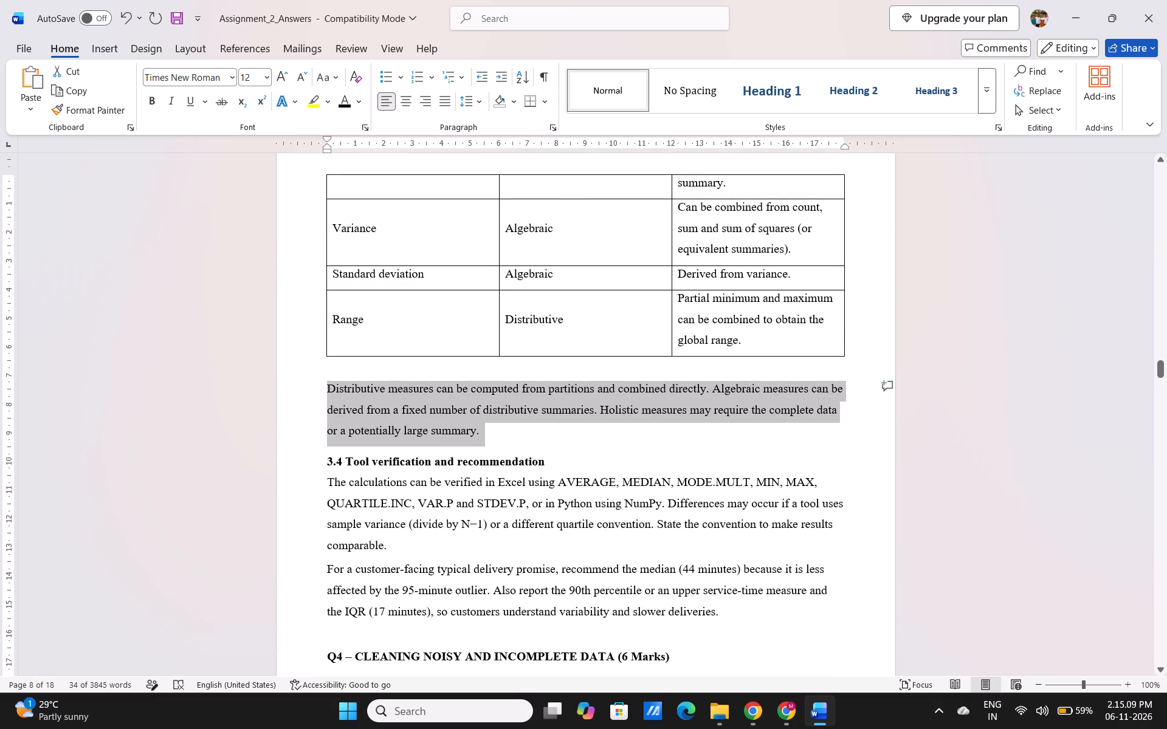
{"action": "left_click", "coordinate": [449, 102]}
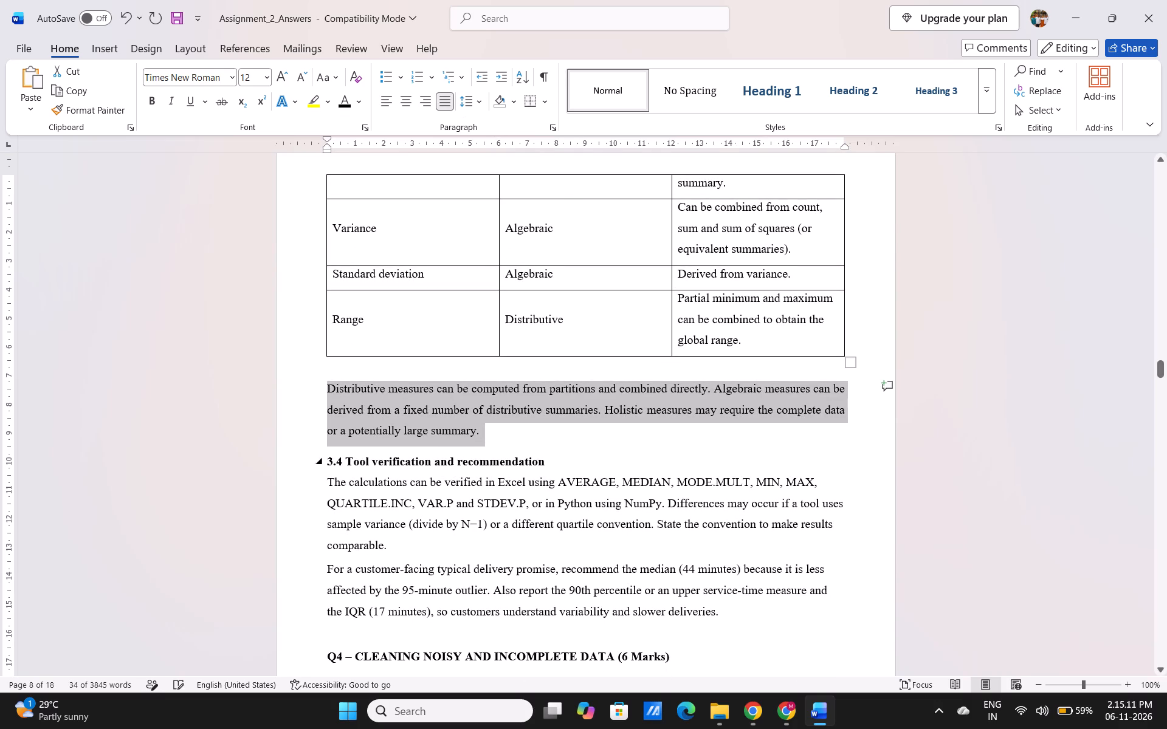
Justify the two paragraphs under heading 3.4 Tool verification and recommendation.
{"action": "left_click_drag", "start_coordinate": [322, 481], "coordinate": [471, 596]}
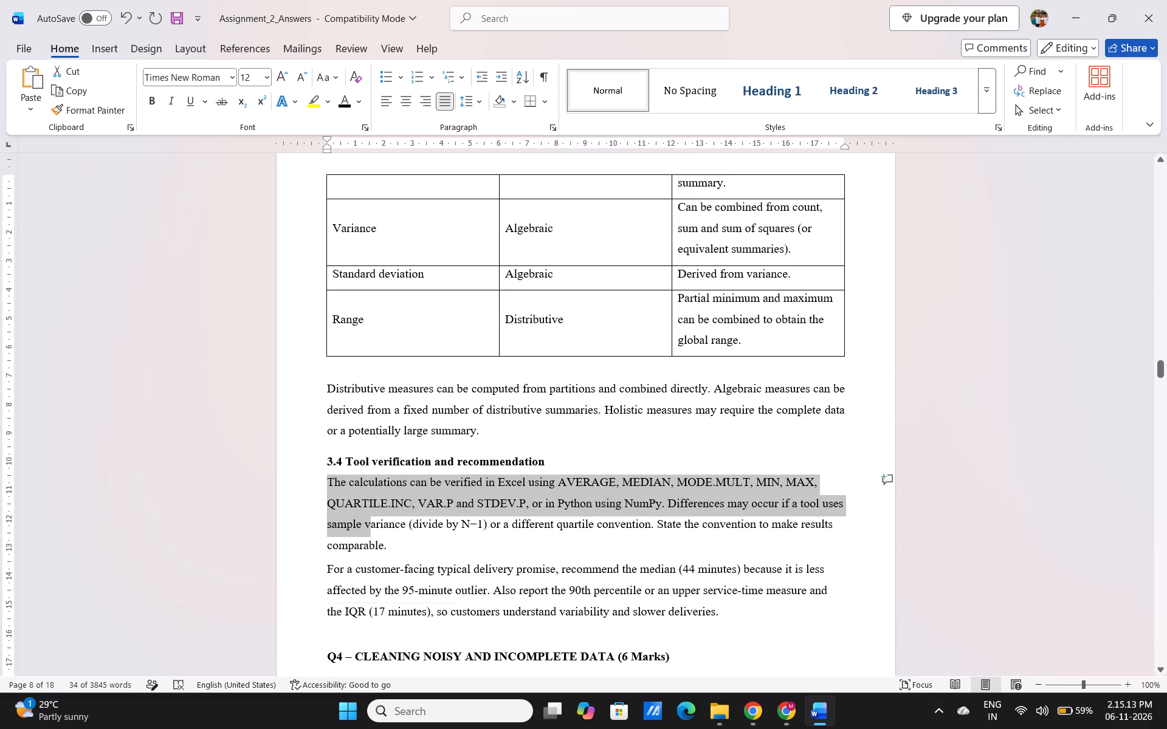
{"action": "left_click_drag", "start_coordinate": [471, 596], "coordinate": [723, 607]}
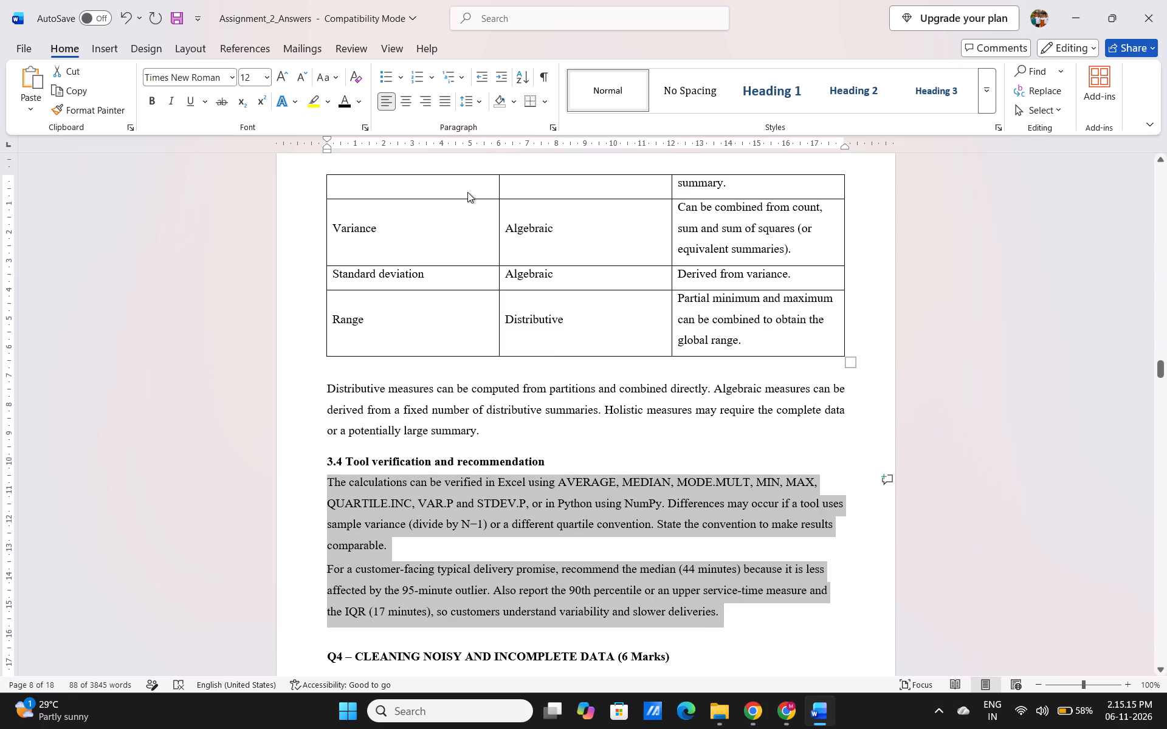
{"action": "left_click", "coordinate": [446, 104]}
Justify the paragraph below the 4.1 defects table that begins "The supplied 12 sorted kWh readings".
{"action": "scroll", "coordinate": [528, 347], "scroll_direction": "down", "scroll_amount": 1}
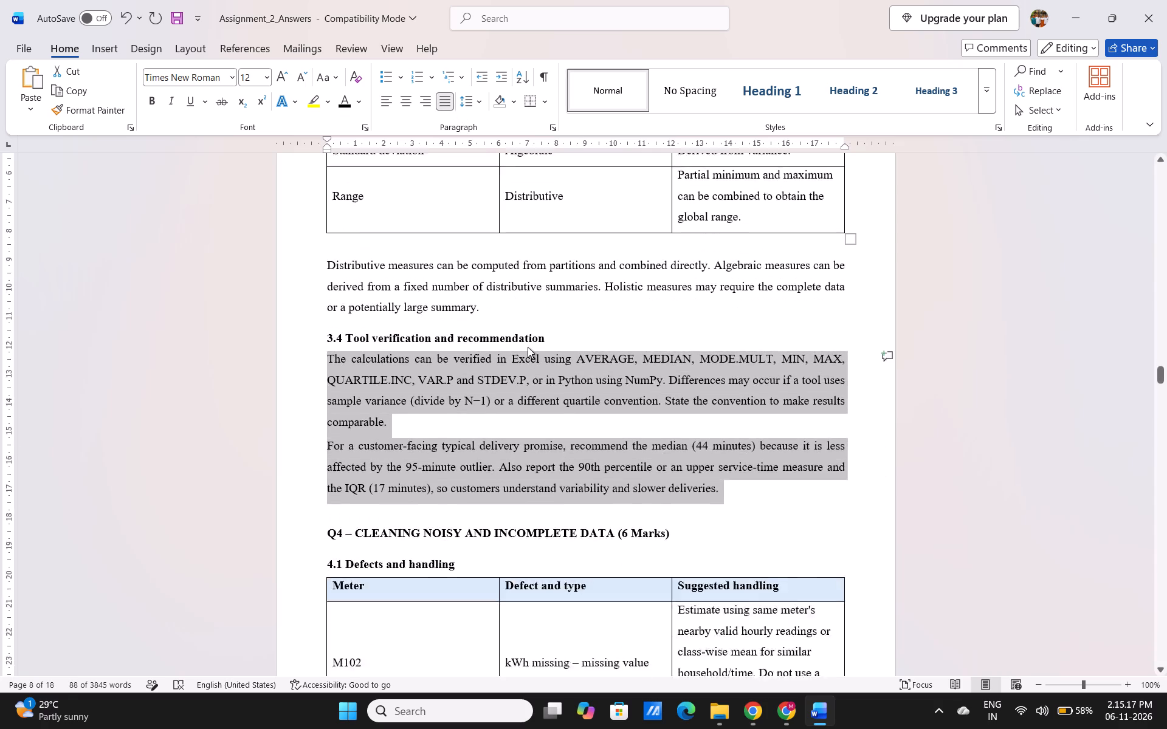
{"action": "scroll", "coordinate": [528, 347], "scroll_direction": "down", "scroll_amount": 4}
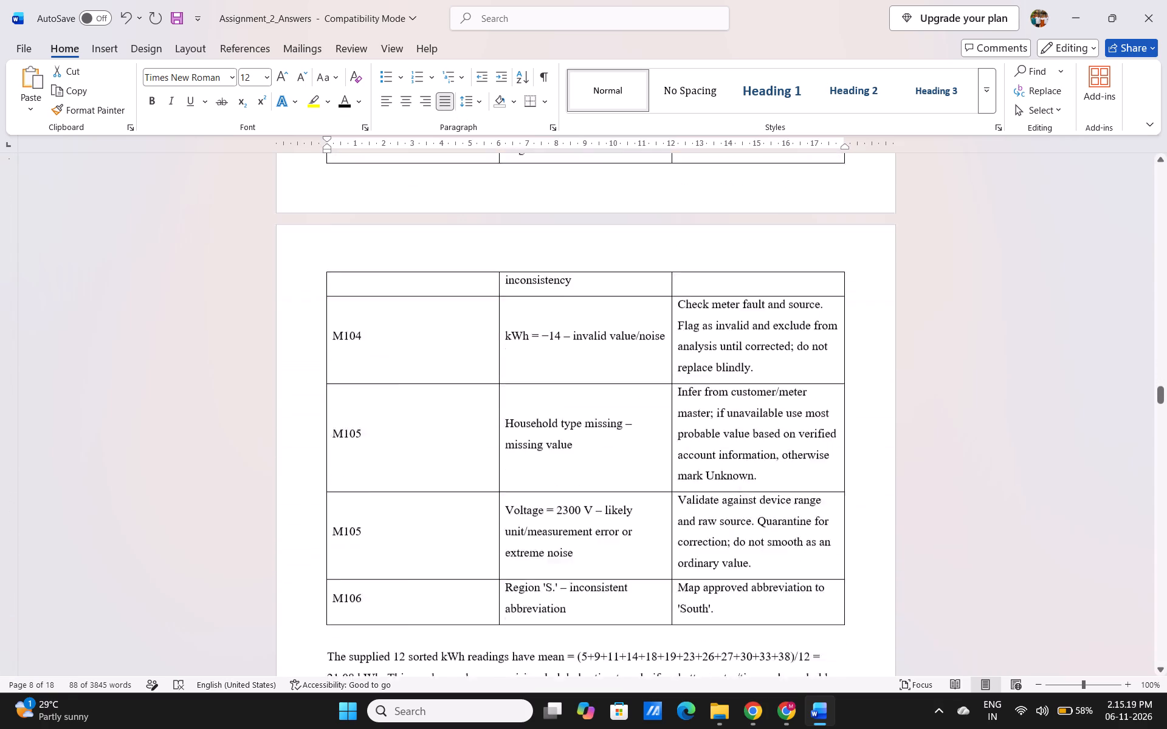
{"action": "scroll", "coordinate": [528, 347], "scroll_direction": "down", "scroll_amount": 2}
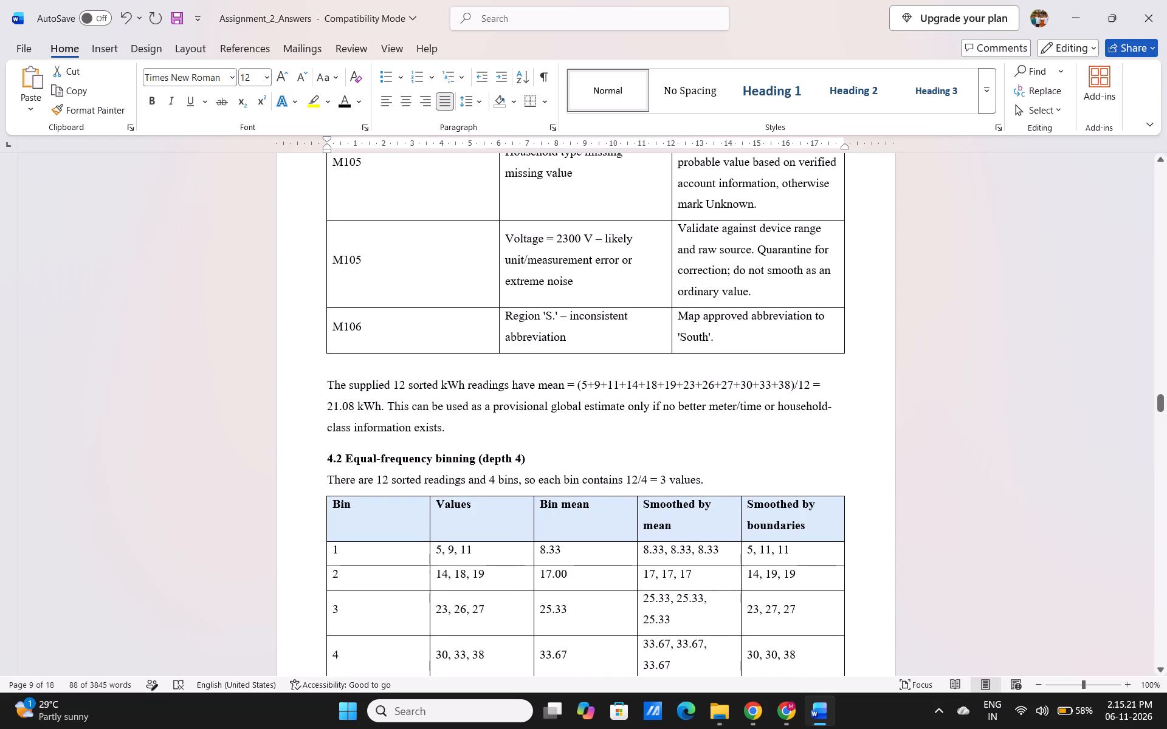
{"action": "left_click_drag", "start_coordinate": [323, 383], "coordinate": [450, 431]}
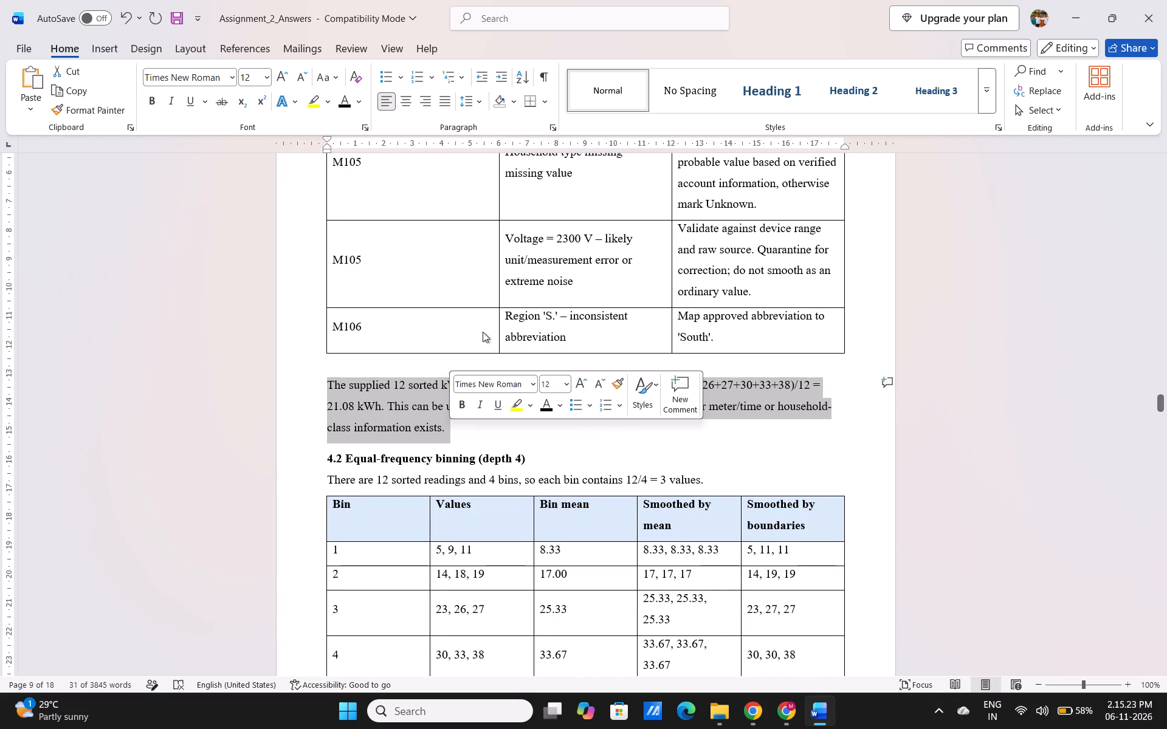
{"action": "left_click", "coordinate": [452, 103]}
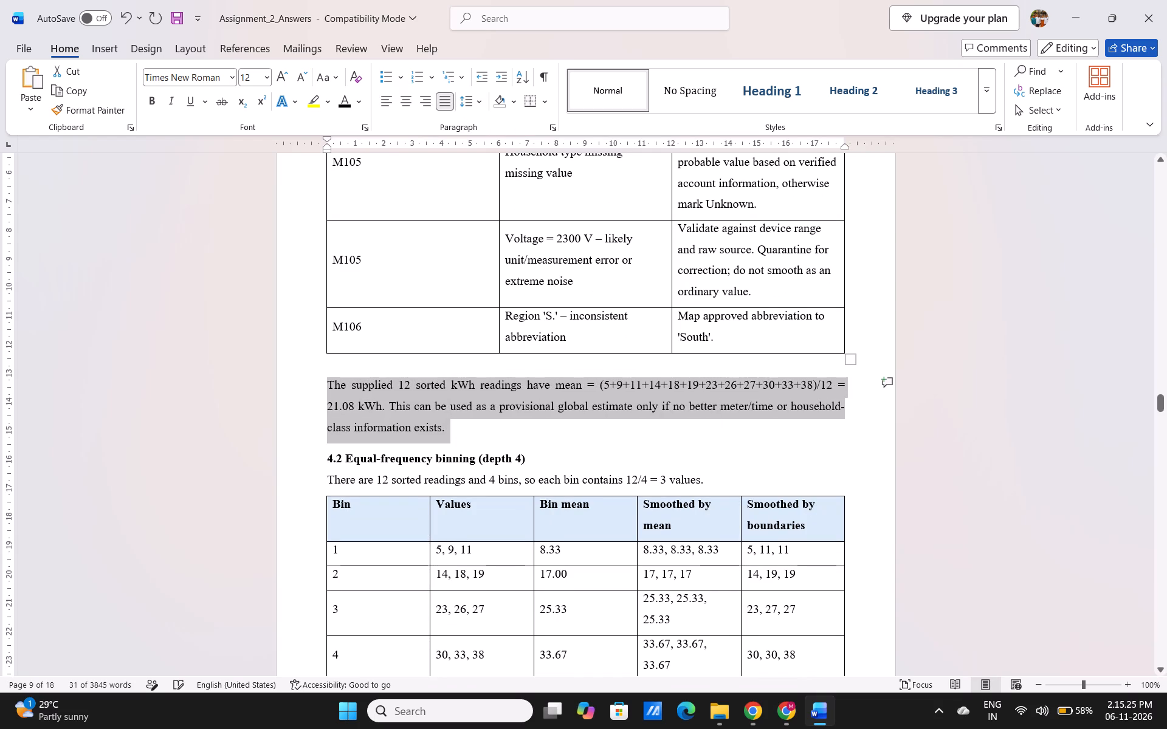
Justify the Q4 text from "For boundary smoothing" through the end of section 4.4 Effect of global-mean imputation.
{"action": "scroll", "coordinate": [480, 322], "scroll_direction": "down", "scroll_amount": 4}
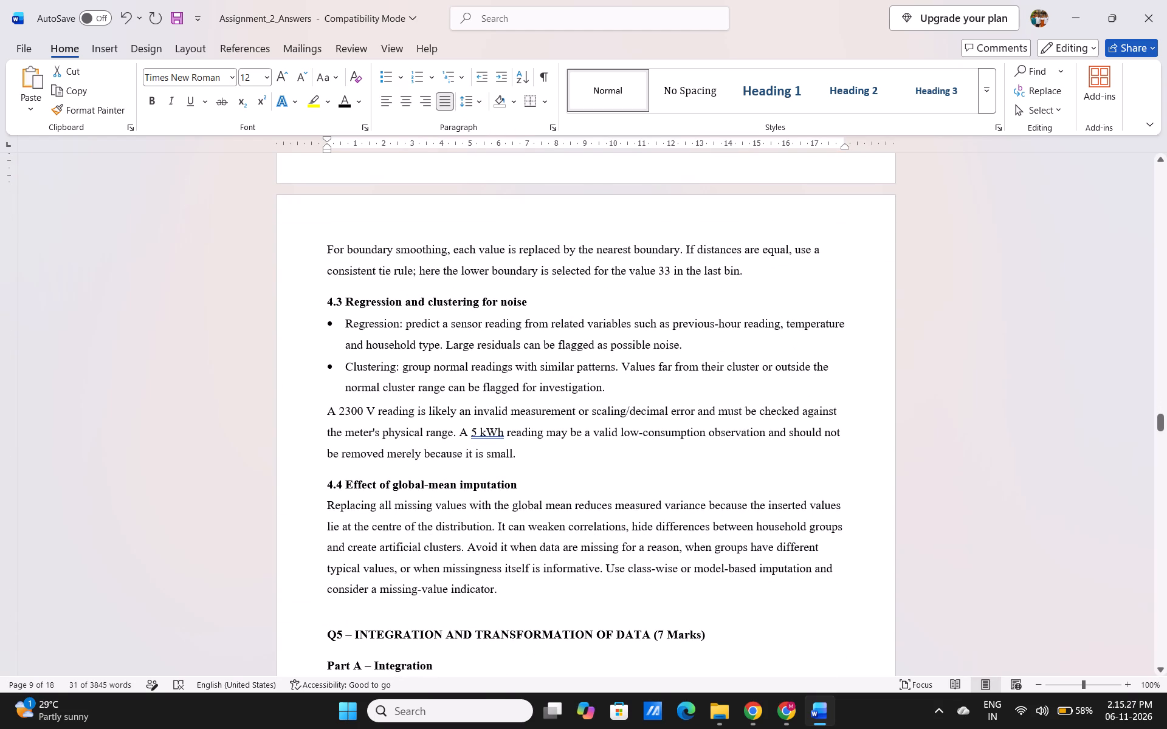
{"action": "left_click_drag", "start_coordinate": [314, 243], "coordinate": [610, 595]}
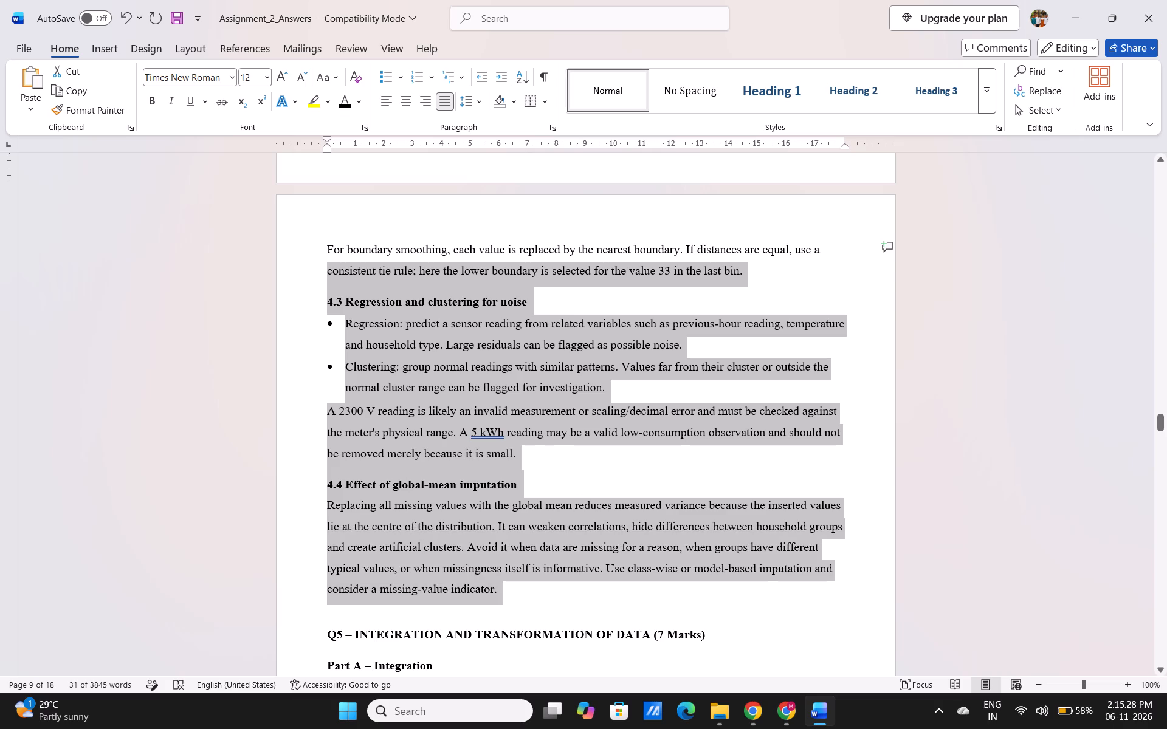
{"action": "left_click_drag", "start_coordinate": [610, 595], "coordinate": [604, 598]}
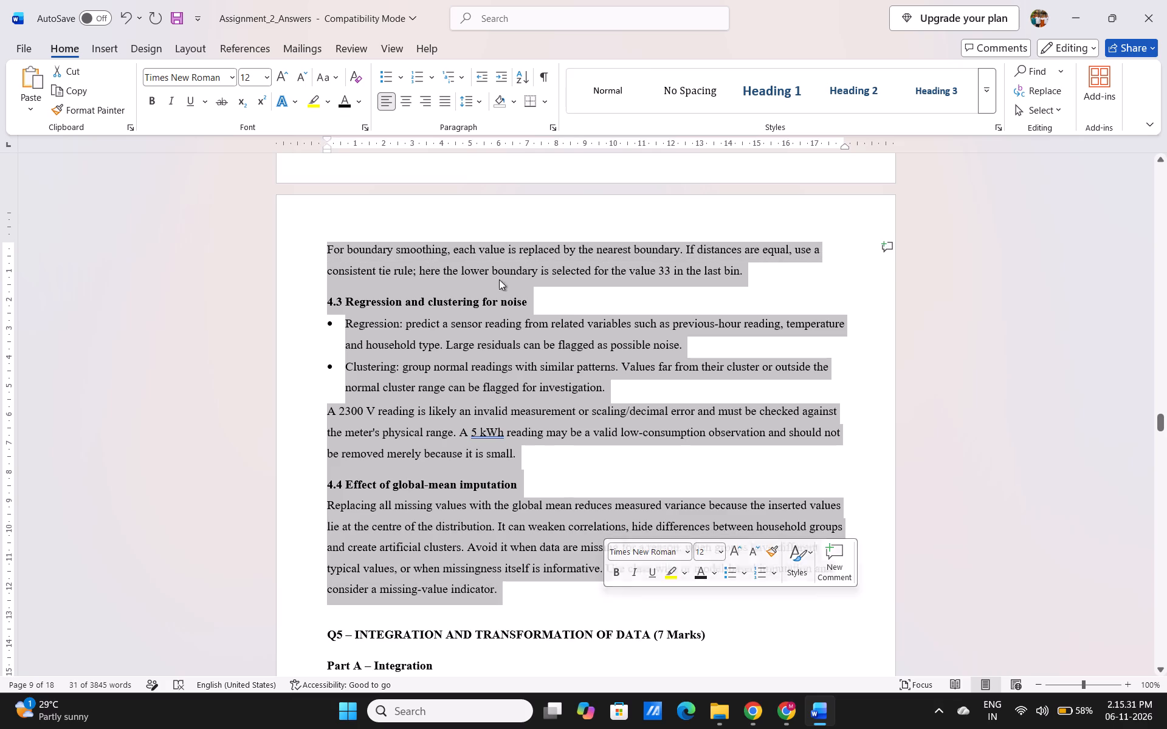
{"action": "left_click", "coordinate": [444, 98]}
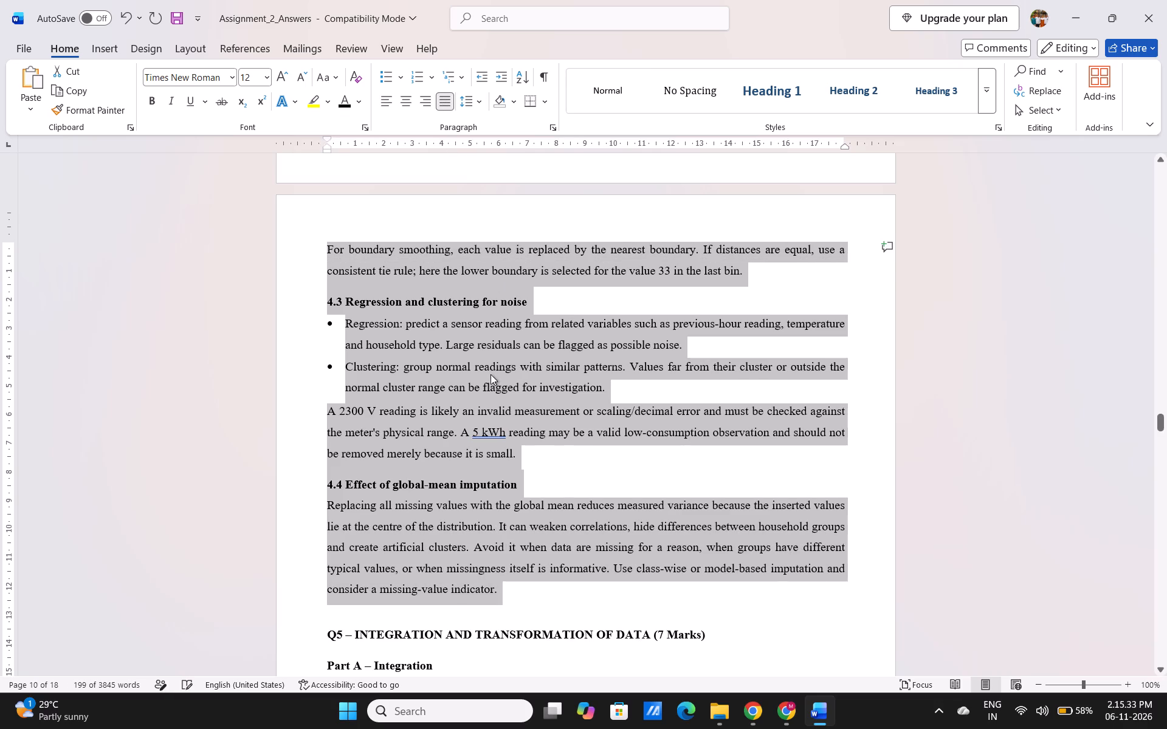
Justify the Q5 text from "Integration can create redundant attributes" through the heading Part B – Redundancy analysis.
{"action": "scroll", "coordinate": [501, 428], "scroll_direction": "down", "scroll_amount": 4}
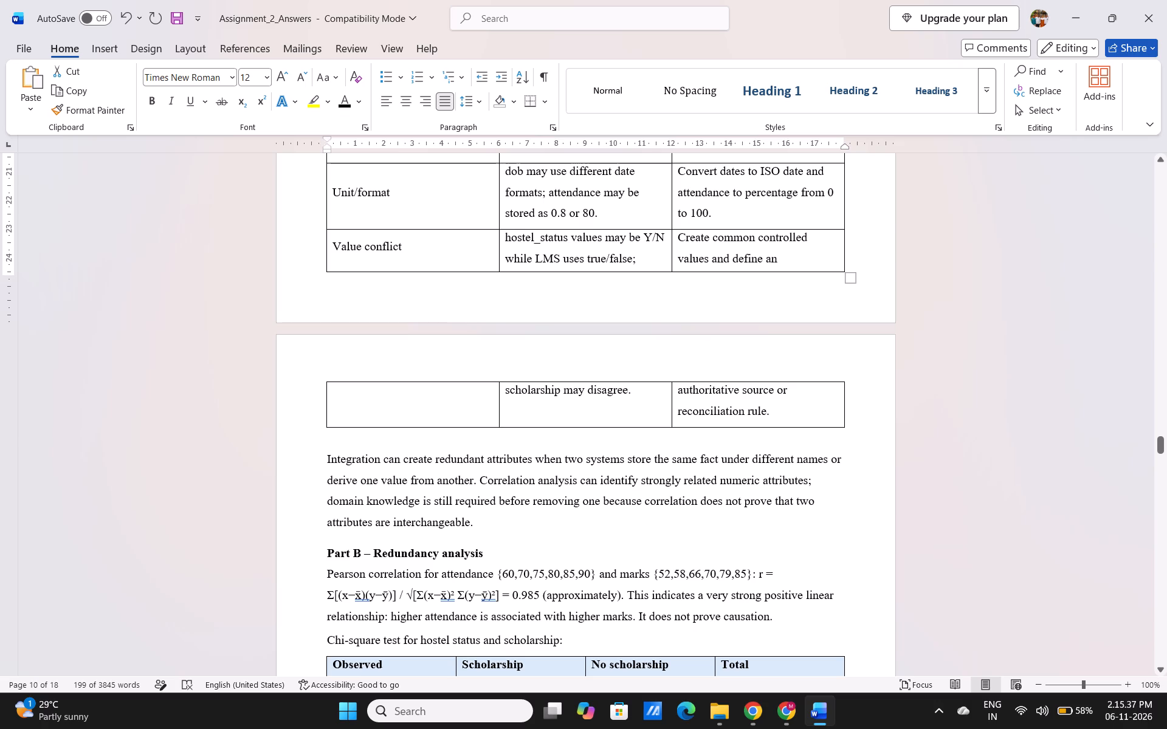
{"action": "left_click_drag", "start_coordinate": [325, 459], "coordinate": [520, 539]}
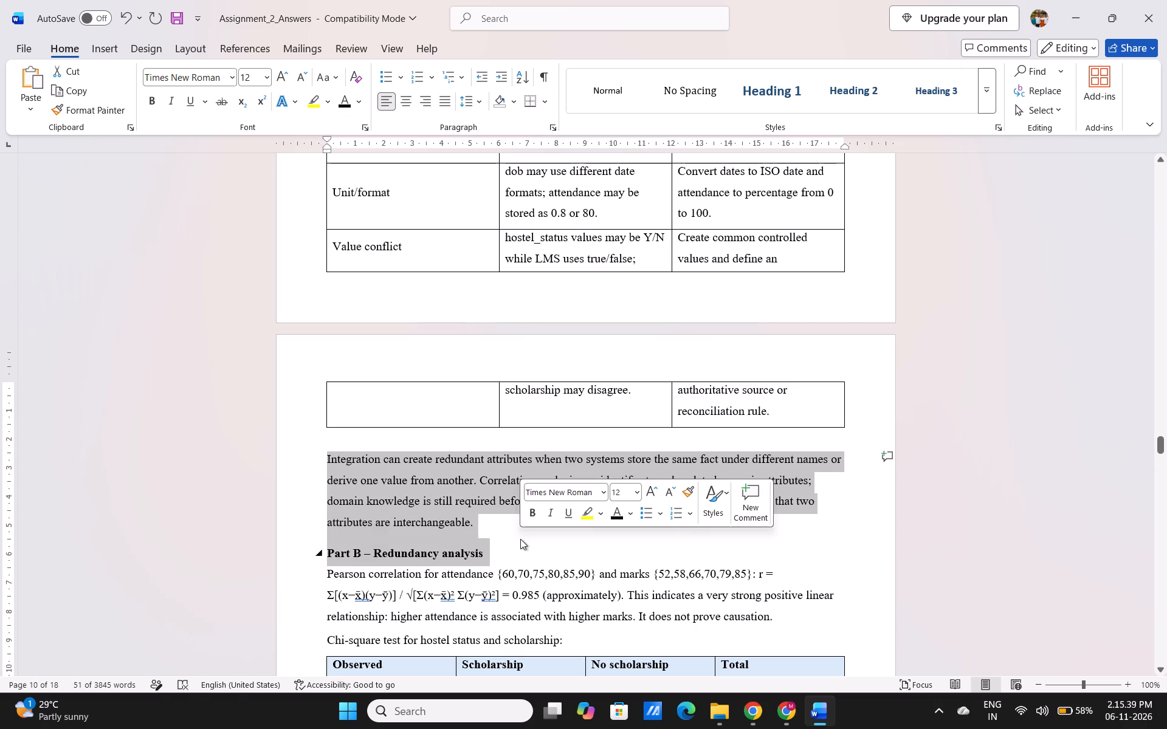
{"action": "left_click", "coordinate": [436, 100]}
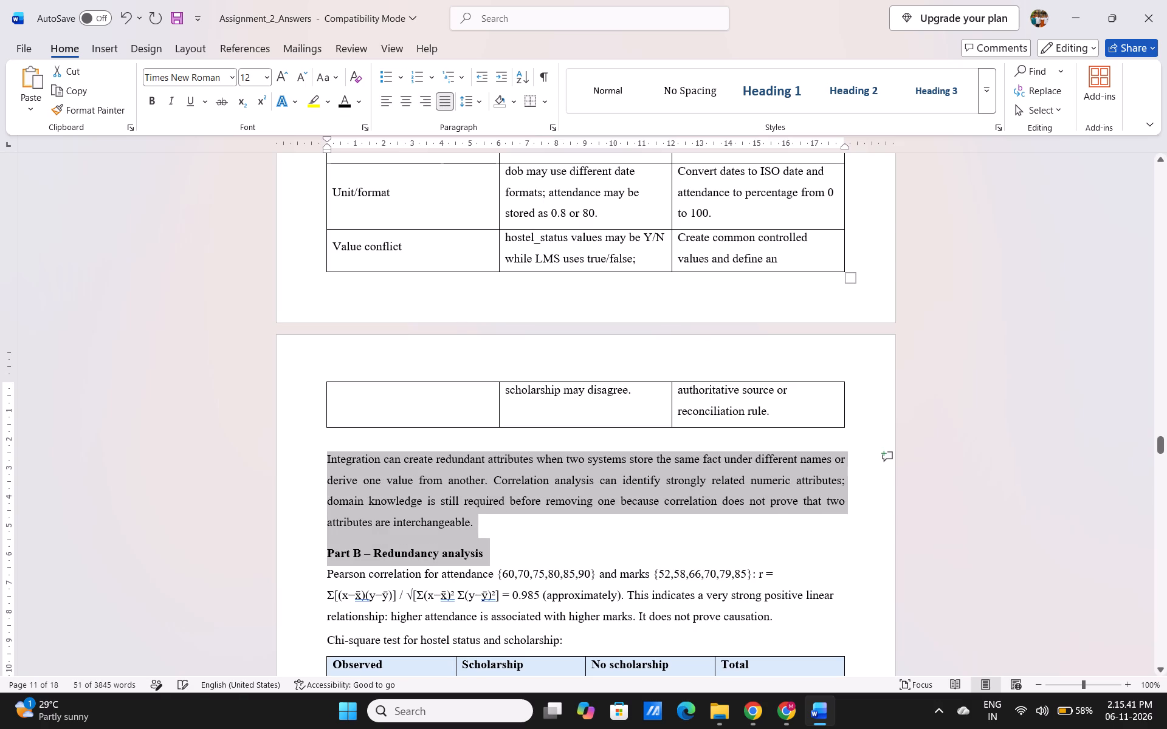
Justify the Pearson correlation paragraph under Part B – Redundancy analysis, leaving out the chi-square line below it.
{"action": "scroll", "coordinate": [455, 378], "scroll_direction": "down", "scroll_amount": 1}
{"action": "left_click_drag", "start_coordinate": [322, 339], "coordinate": [575, 405]}
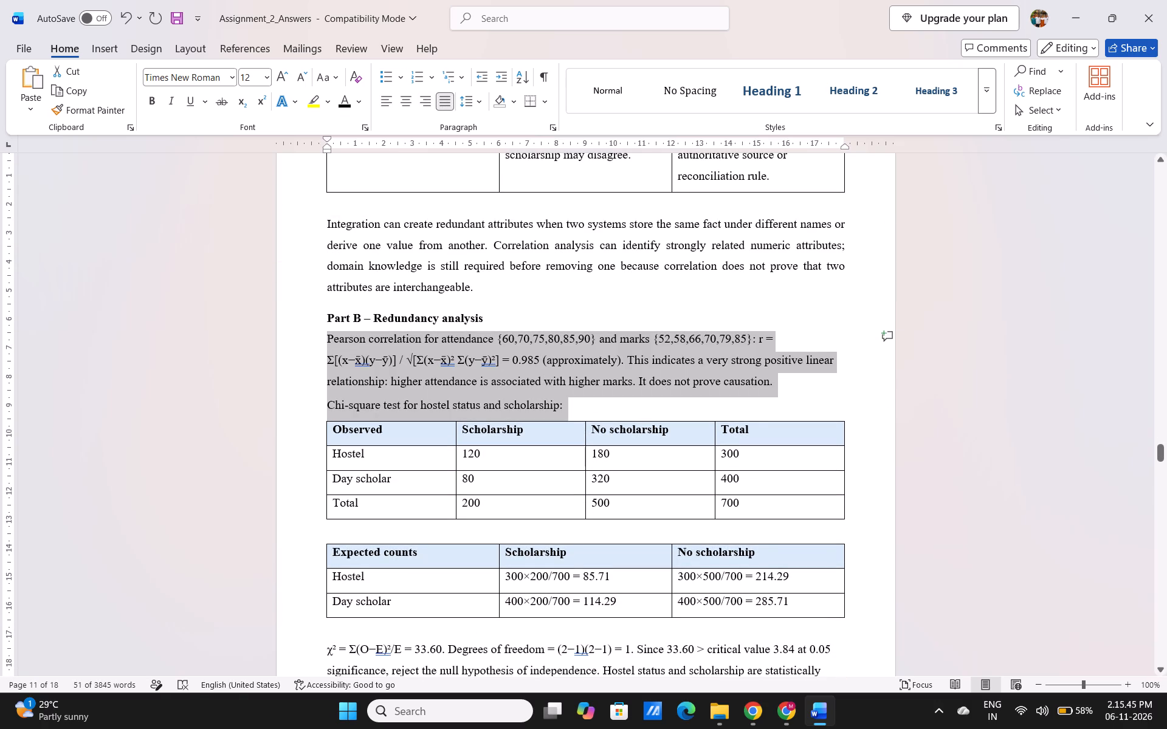
{"action": "left_click_drag", "start_coordinate": [575, 405], "coordinate": [611, 389]}
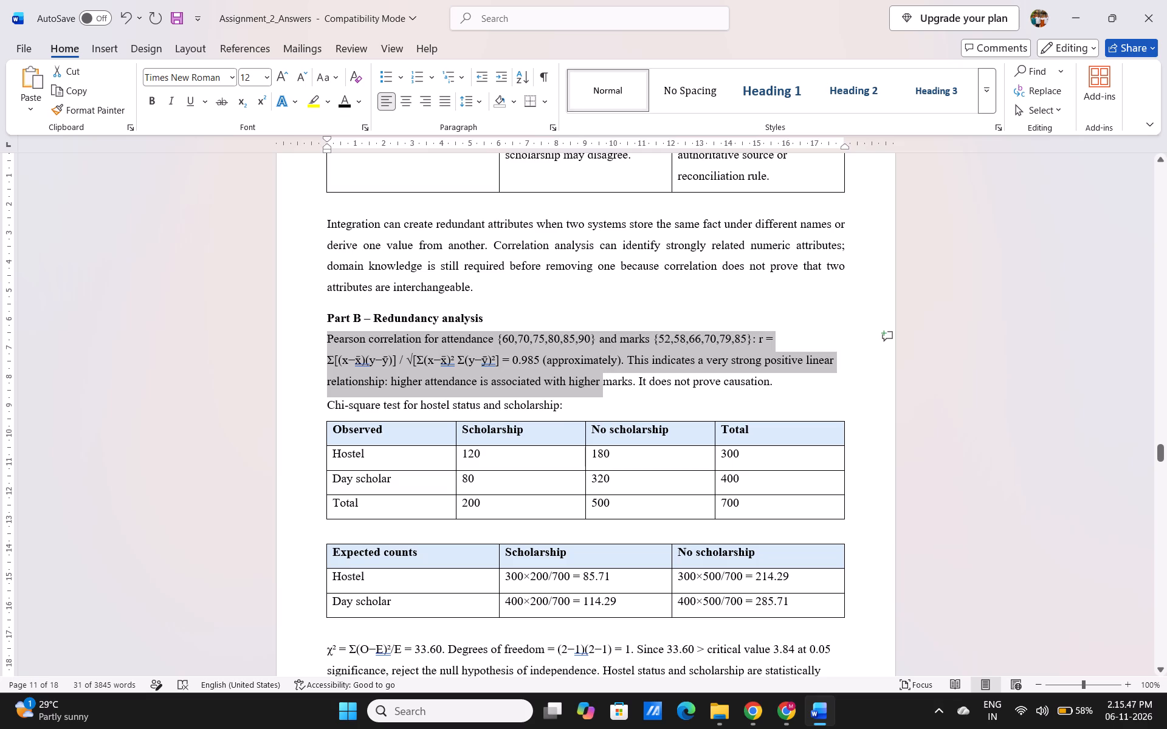
{"action": "key", "text": "shift+Right"}
{"action": "key", "text": "shift+Right"}
{"action": "key", "text": "shift+Right"}
{"action": "key", "text": "shift+Right"}
{"action": "key", "text": "shift+Right"}
{"action": "key", "text": "shift+Right"}
{"action": "key", "text": "shift+Right"}
{"action": "key", "text": "shift+Right"}
{"action": "key", "text": "shift+Right"}
{"action": "key", "text": "shift+Right"}
{"action": "key", "text": "shift+Right"}
{"action": "key", "text": "shift+Right"}
{"action": "key", "text": "shift+Right"}
{"action": "key", "text": "shift+Right"}
{"action": "key", "text": "shift+Right"}
{"action": "key", "text": "shift+Right"}
{"action": "key", "text": "shift+Right"}
{"action": "key", "text": "shift+Right"}
{"action": "key", "text": "shift+Right"}
{"action": "key", "text": "shift+Right"}
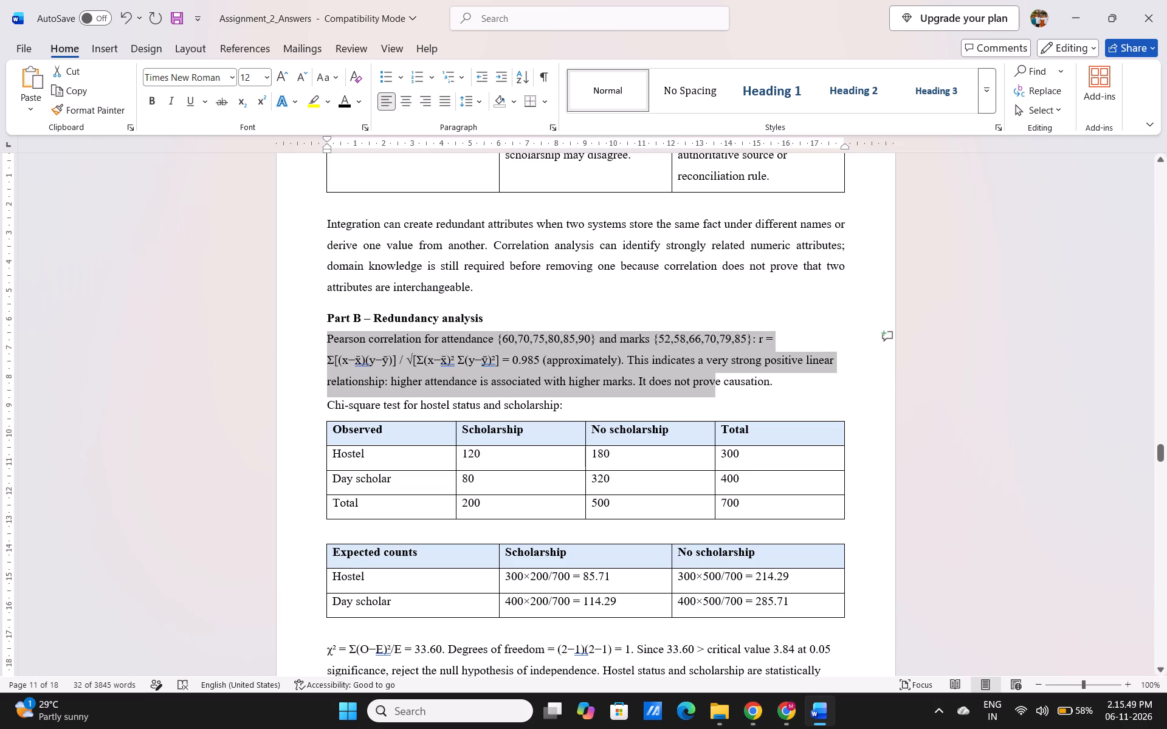
{"action": "key", "text": "shift+Right"}
{"action": "key", "text": "shift+Right"}
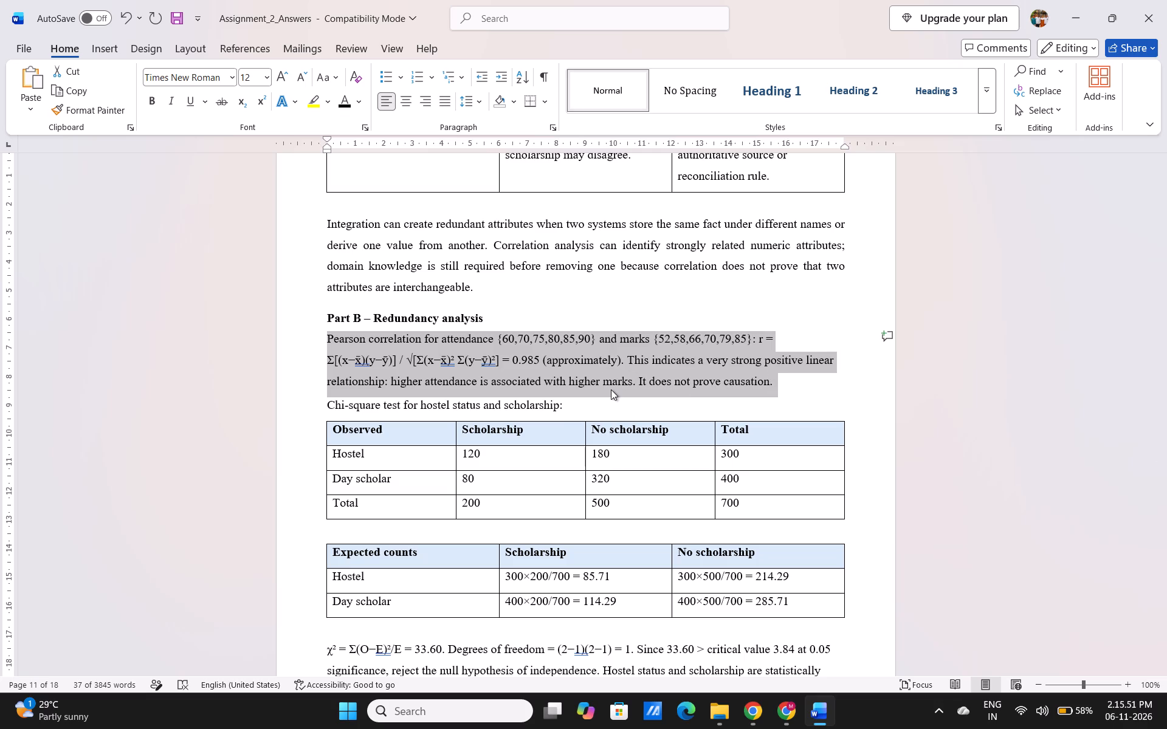
{"action": "left_click", "coordinate": [441, 103]}
Insert a blank line between the Pearson correlation paragraph and the line "Chi-square test for hostel status and scholarship".
{"action": "scroll", "coordinate": [522, 358], "scroll_direction": "down", "scroll_amount": 1}
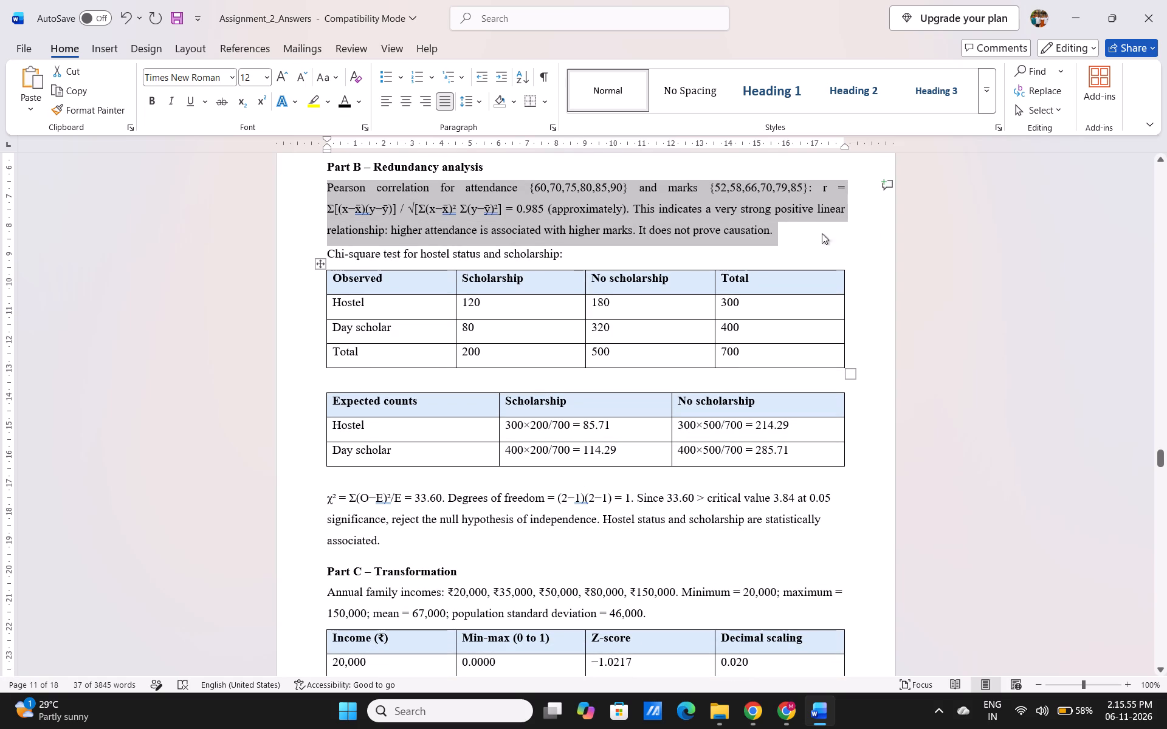
{"action": "left_click", "coordinate": [806, 235]}
{"action": "key", "text": "Return"}
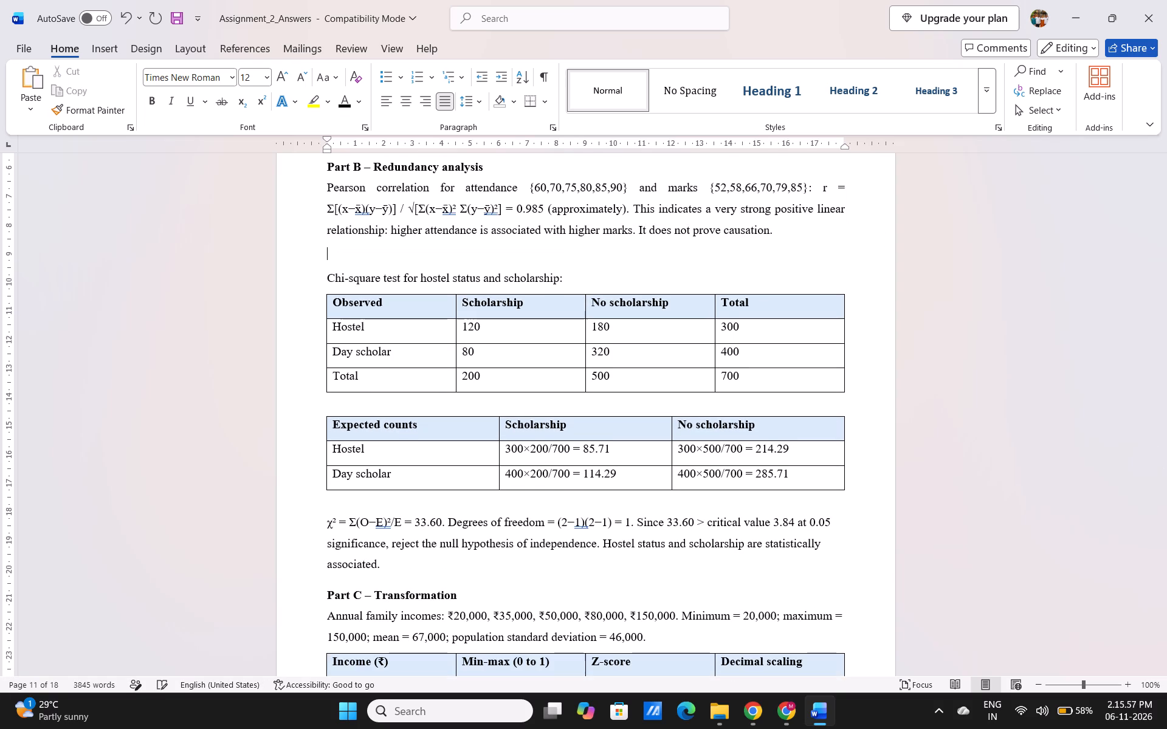
Insert blank lines after the chi-square result paragraph so that Part C – Transformation starts on a new page.
{"action": "scroll", "coordinate": [806, 235], "scroll_direction": "down", "scroll_amount": 1}
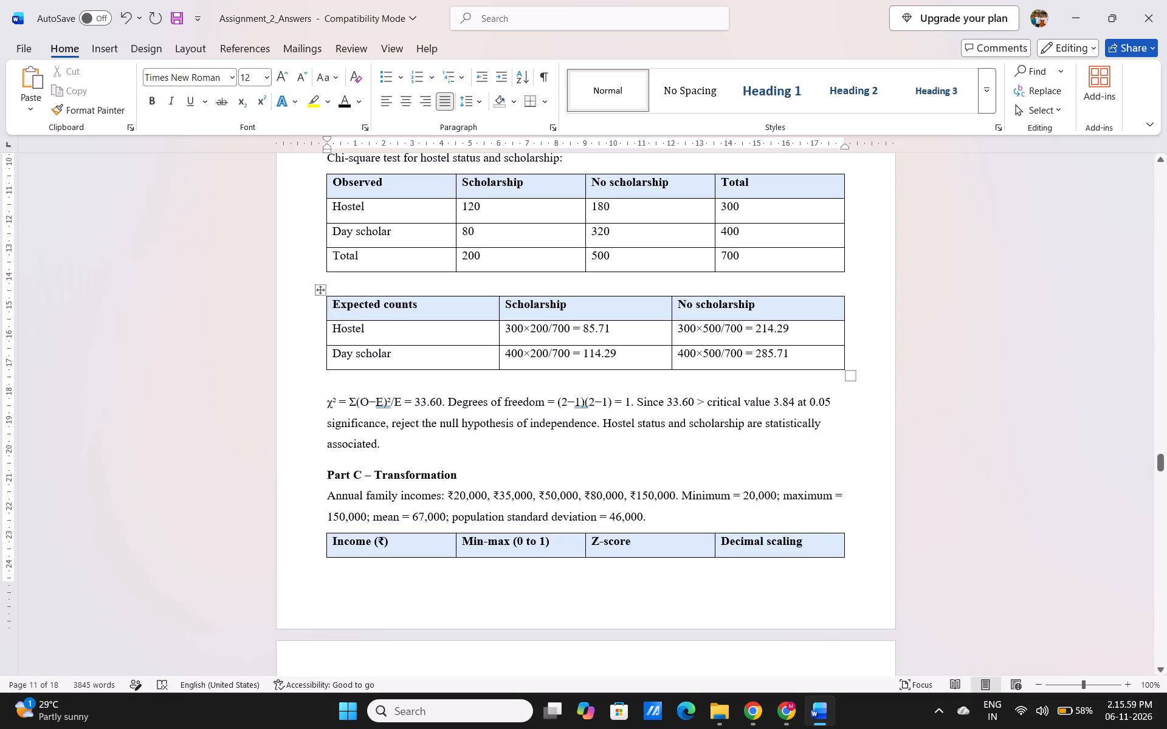
{"action": "left_click", "coordinate": [395, 449]}
{"action": "key", "text": "Return"}
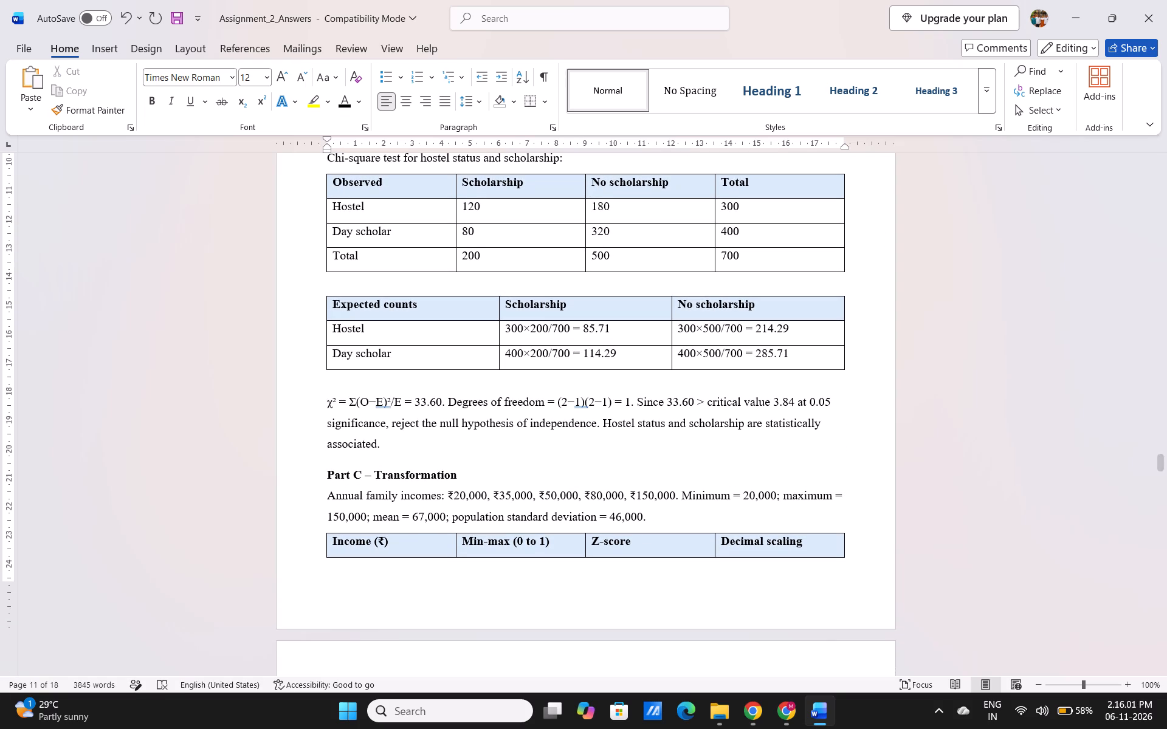
{"action": "key", "text": "Return"}
{"action": "key", "text": "Return"}
{"action": "key", "text": "Return"}
Justify the Part C text below the income table, from "Min-max formula" through the "Attribute construction" bullet.
{"action": "scroll", "coordinate": [395, 449], "scroll_direction": "down", "scroll_amount": 1}
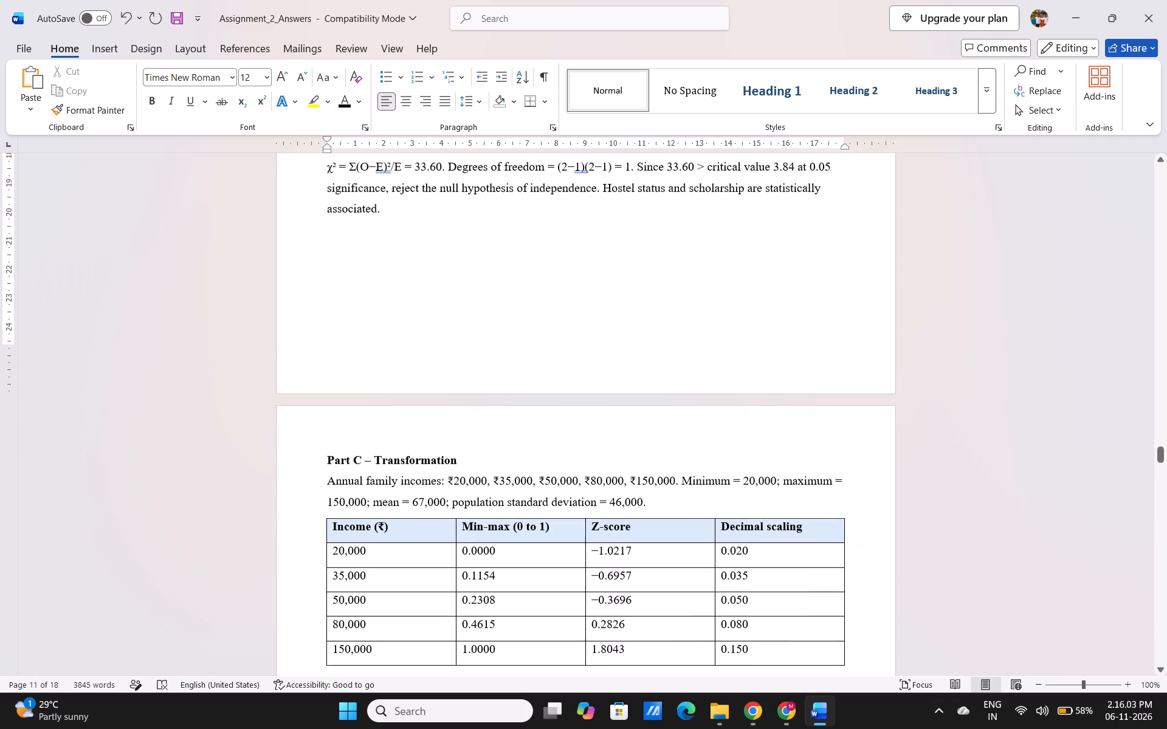
{"action": "scroll", "coordinate": [395, 449], "scroll_direction": "down", "scroll_amount": 1}
{"action": "scroll", "coordinate": [416, 538], "scroll_direction": "down", "scroll_amount": 2}
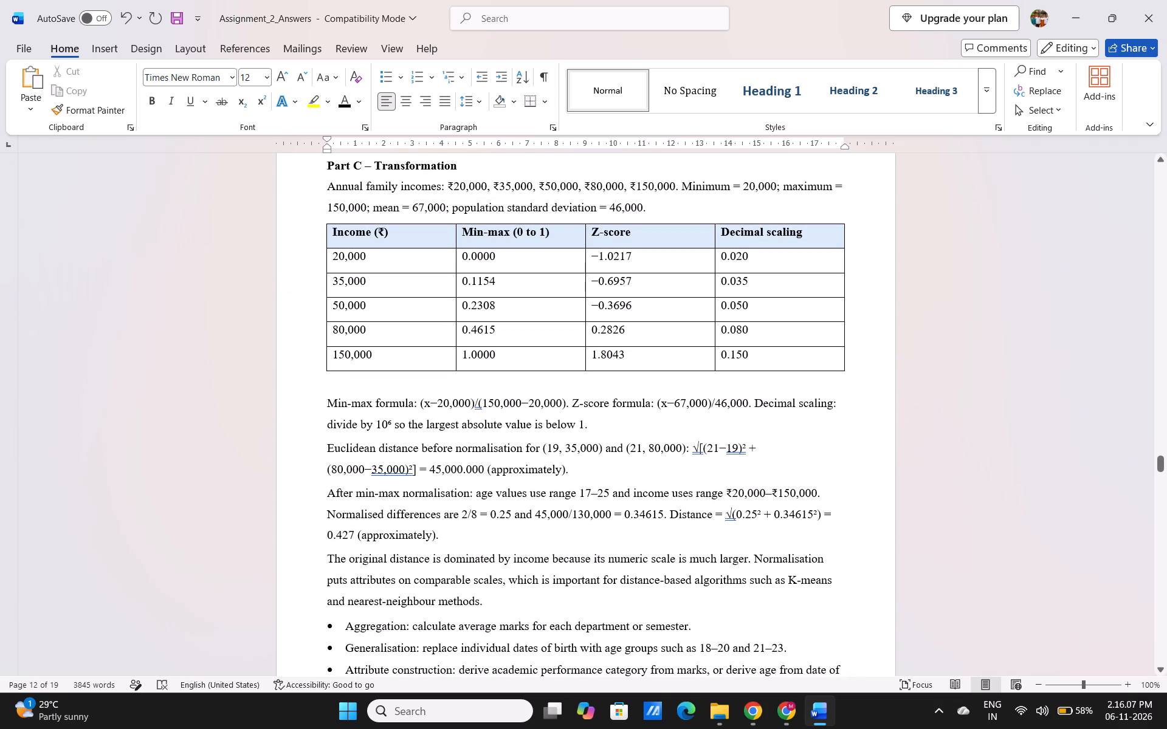
{"action": "left_click_drag", "start_coordinate": [320, 403], "coordinate": [522, 669]}
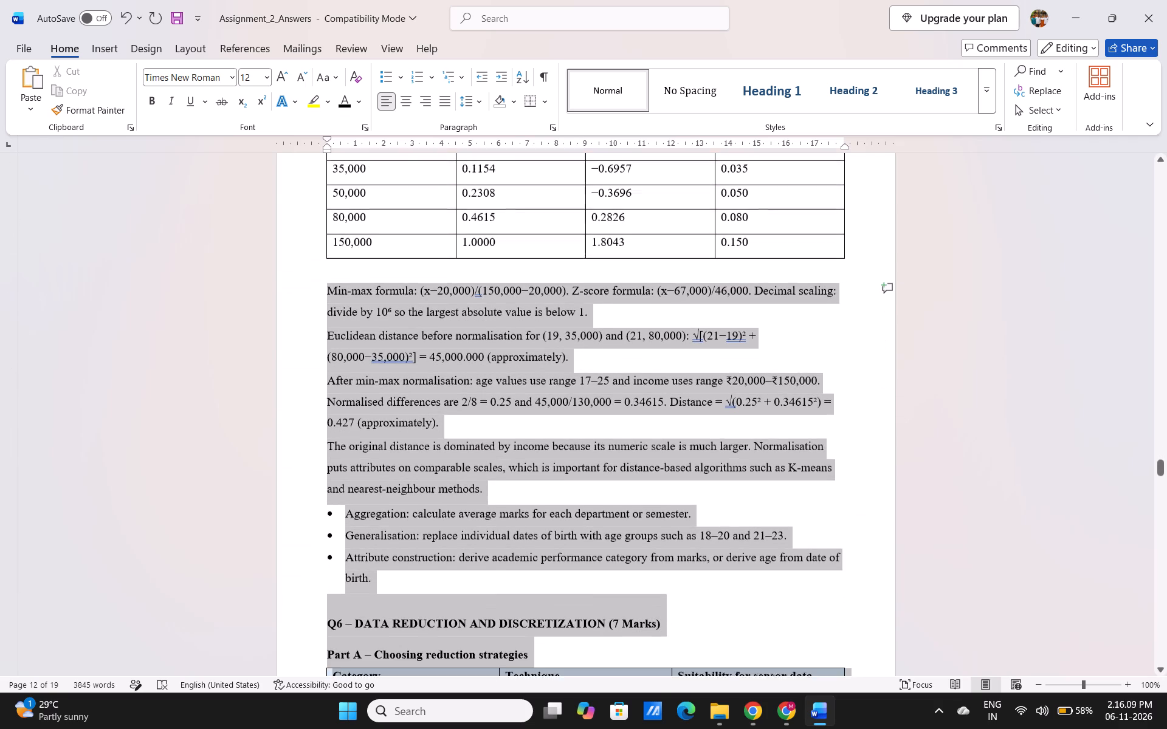
{"action": "left_click_drag", "start_coordinate": [522, 669], "coordinate": [511, 573]}
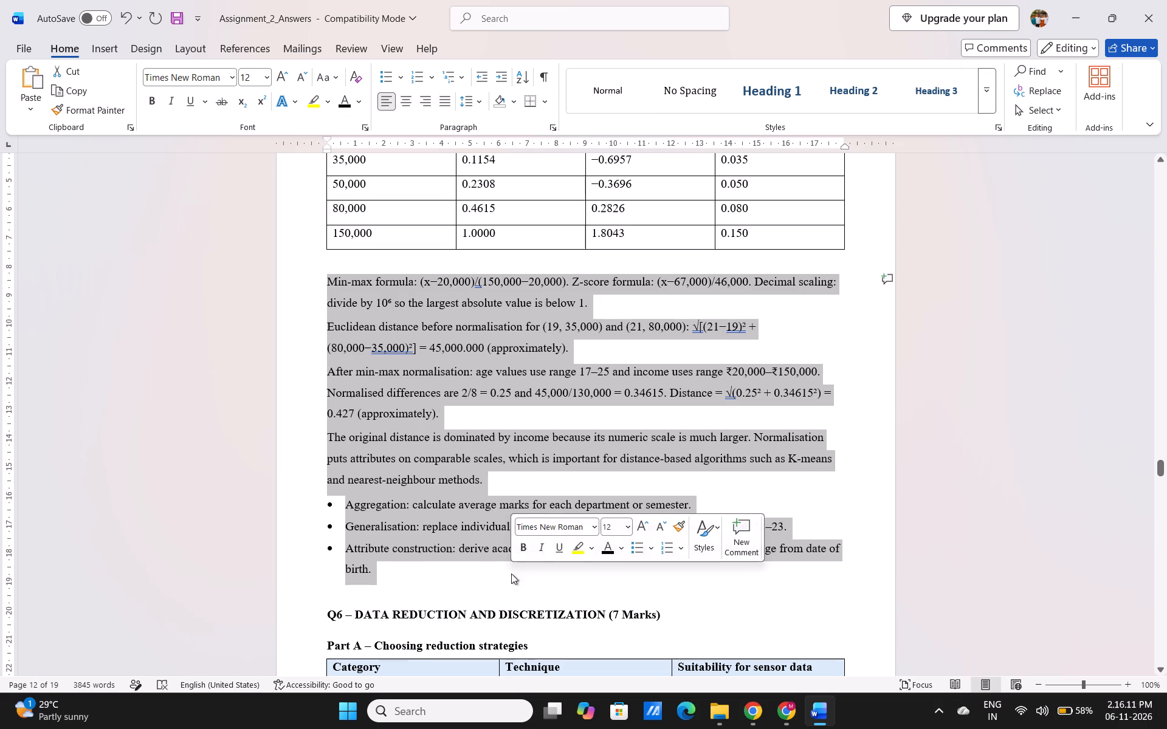
{"action": "left_click", "coordinate": [445, 95]}
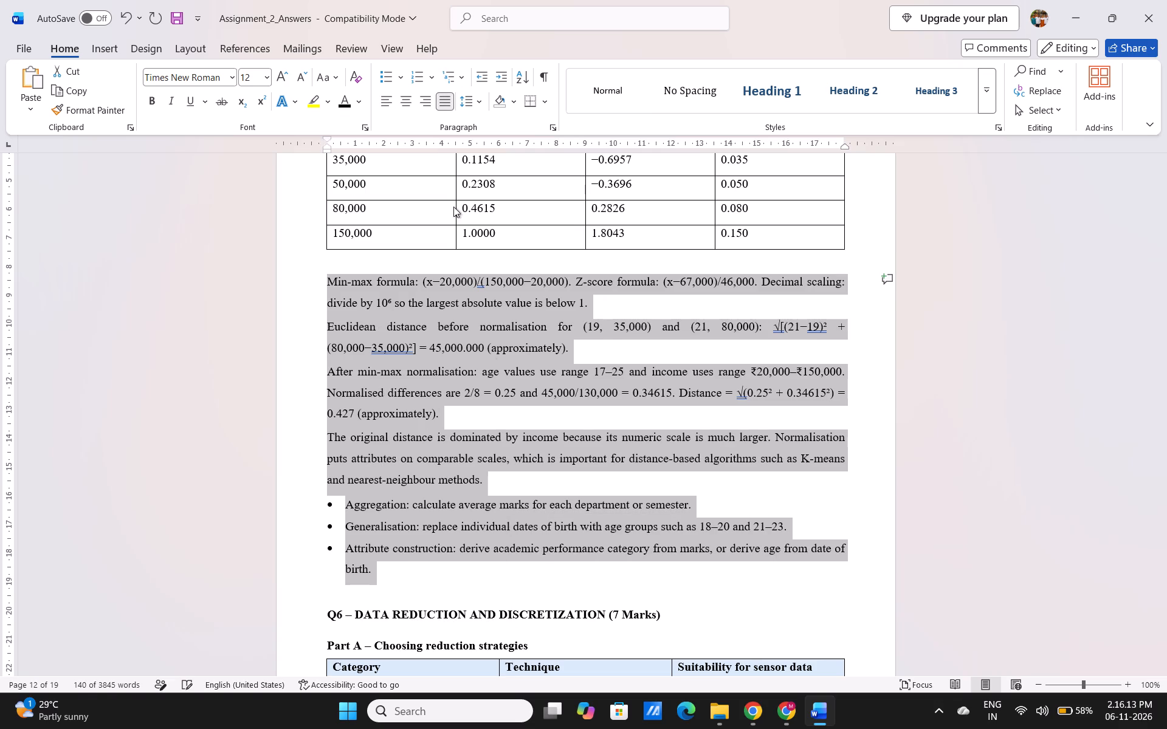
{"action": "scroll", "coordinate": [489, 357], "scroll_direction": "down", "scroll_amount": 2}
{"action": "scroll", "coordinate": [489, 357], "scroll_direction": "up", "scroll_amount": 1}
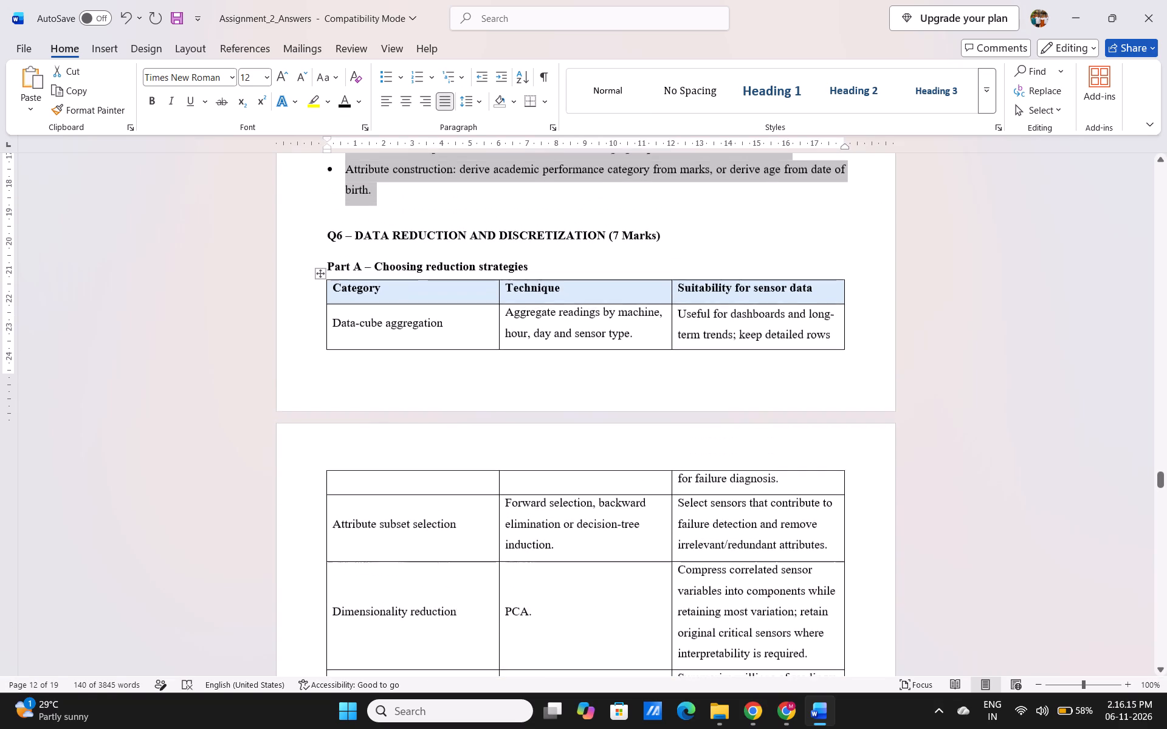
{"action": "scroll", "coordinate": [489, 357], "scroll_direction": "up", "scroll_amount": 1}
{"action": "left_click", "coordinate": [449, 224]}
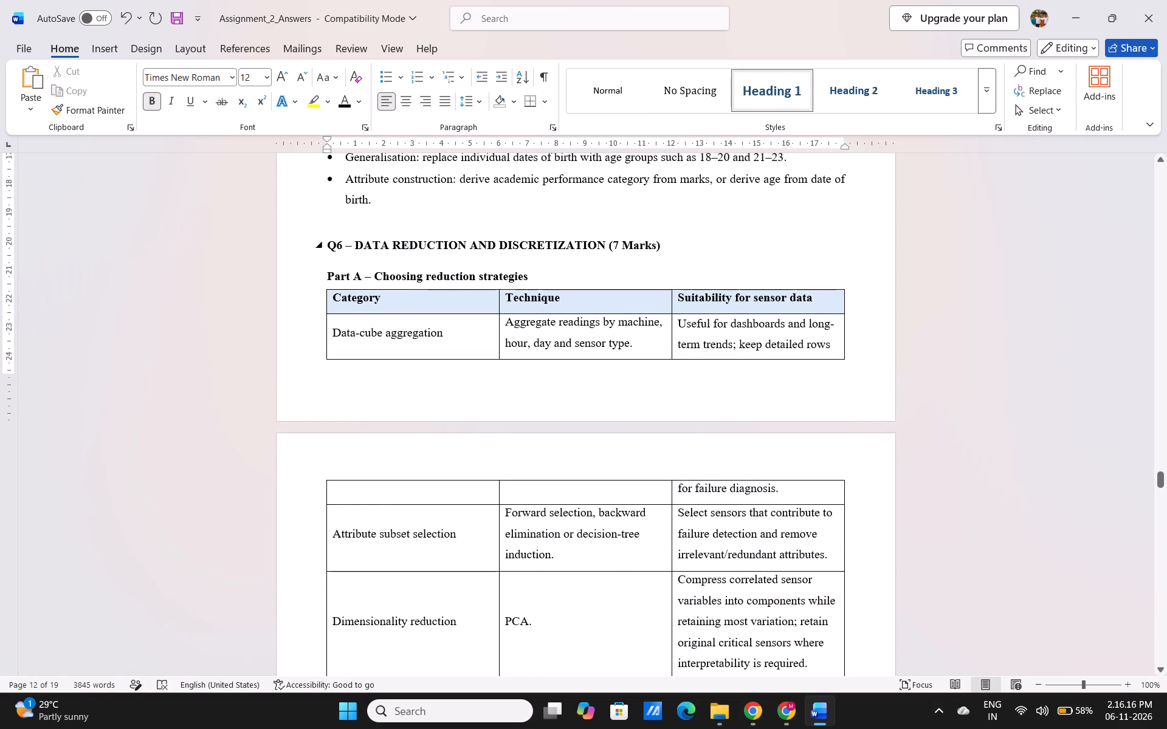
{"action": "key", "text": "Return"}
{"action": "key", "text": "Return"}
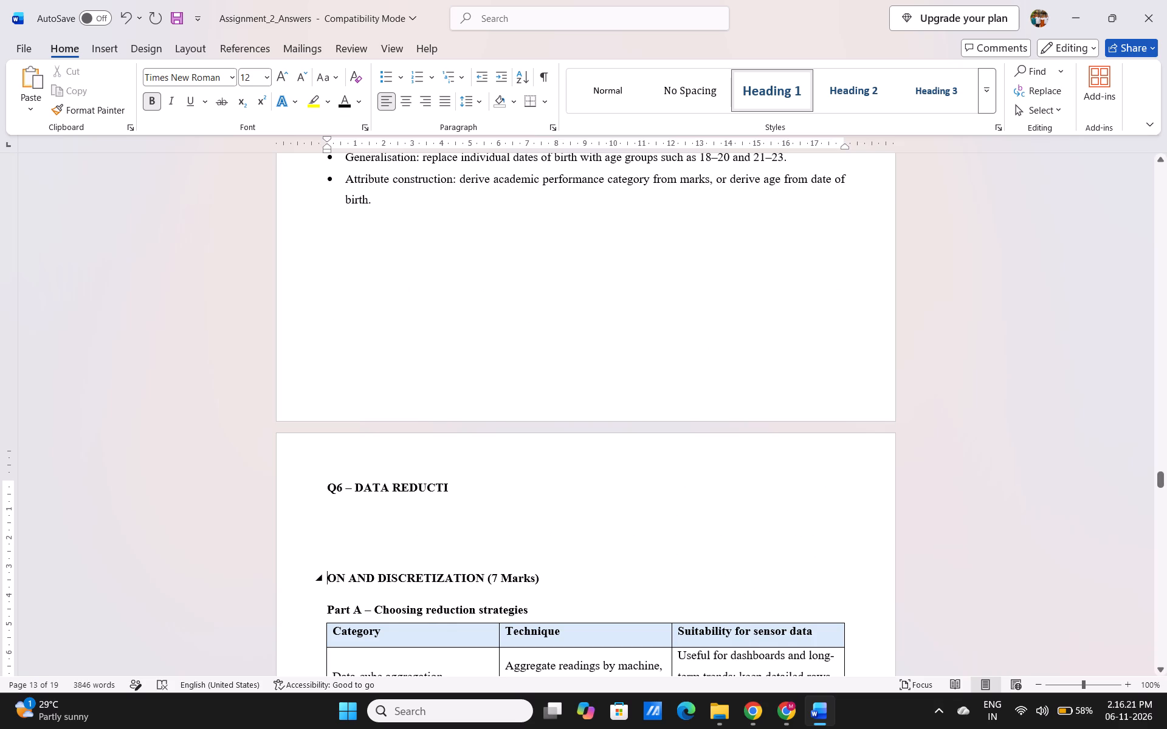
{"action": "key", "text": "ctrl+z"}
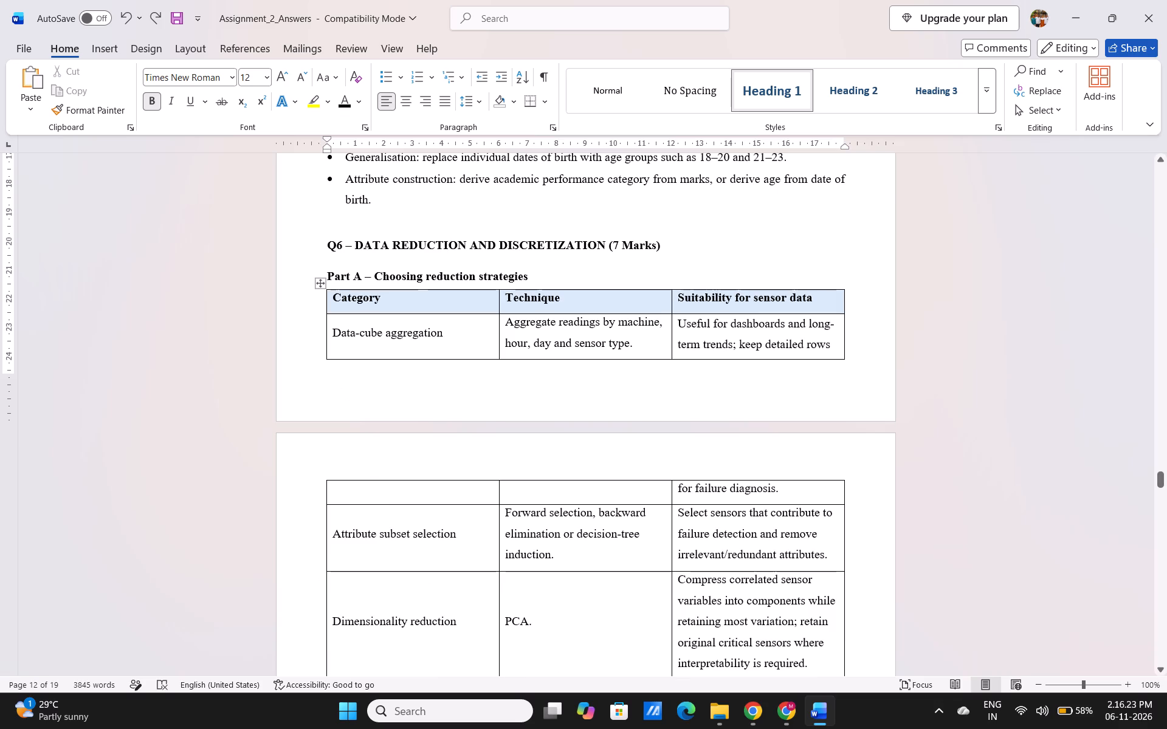
Insert blank, unbulleted lines after the "Attribute construction" bullet so that the Q6 heading starts on a new page.
{"action": "left_click", "coordinate": [389, 209]}
{"action": "key", "text": "Return"}
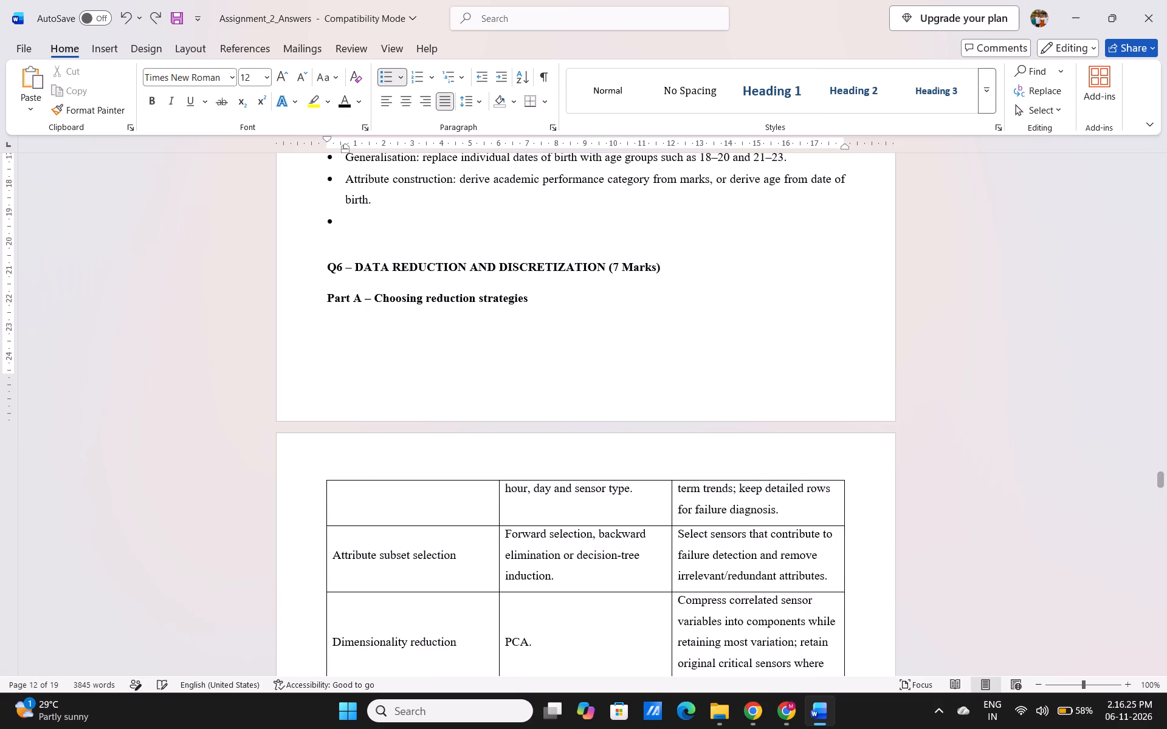
{"action": "key", "text": "Return"}
{"action": "key", "text": "Return"}
{"action": "key", "text": "Return"}
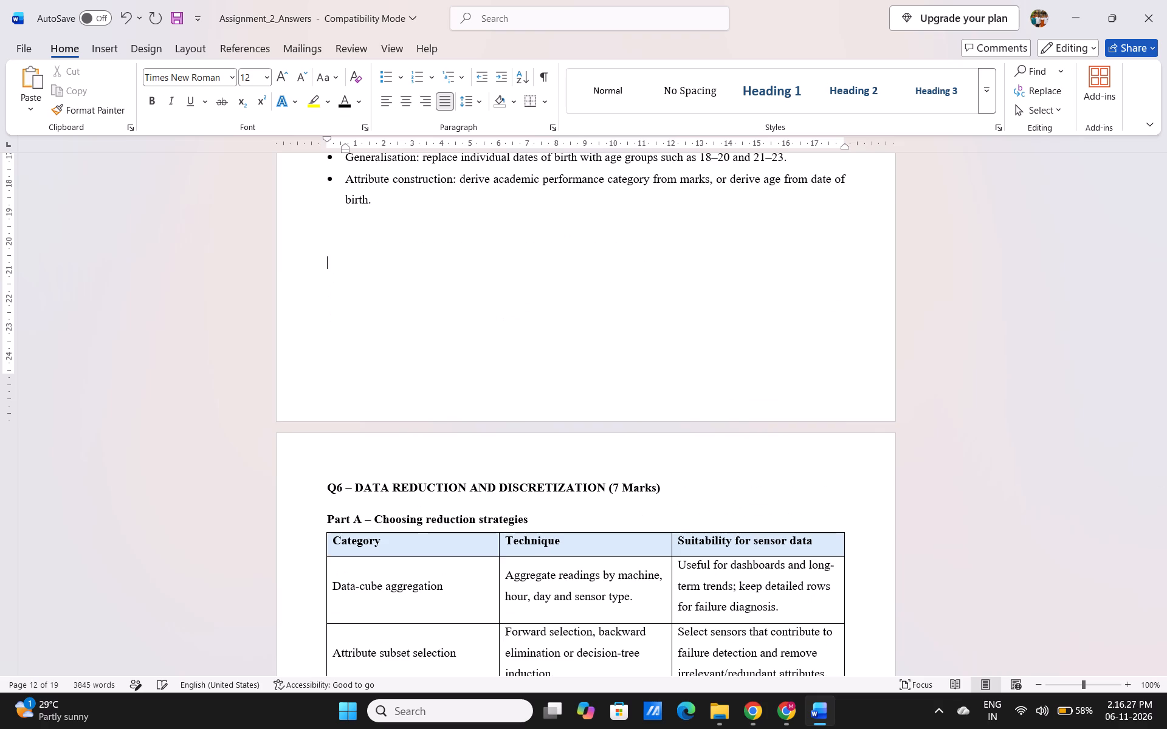
Justify the two Q6 paragraphs between the sampling table and Part B, from "If only 0.5% of rows" through "selected original sensors".
{"action": "scroll", "coordinate": [389, 209], "scroll_direction": "down", "scroll_amount": 5}
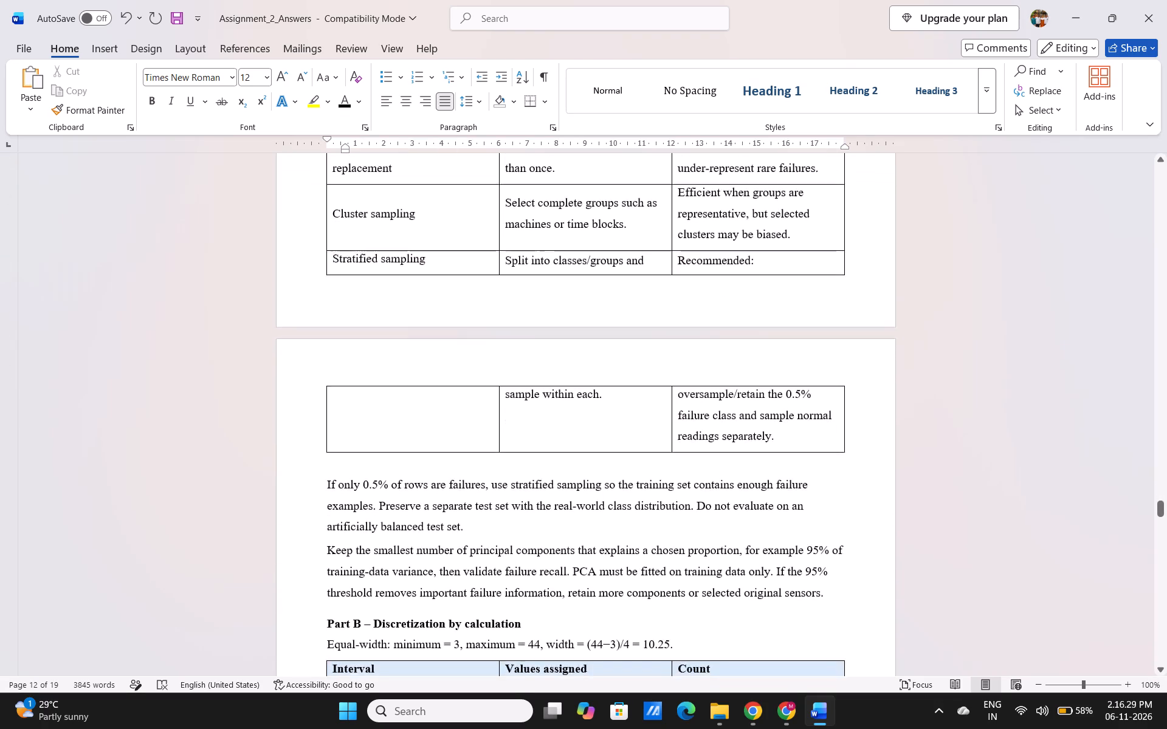
{"action": "scroll", "coordinate": [389, 209], "scroll_direction": "down", "scroll_amount": 1}
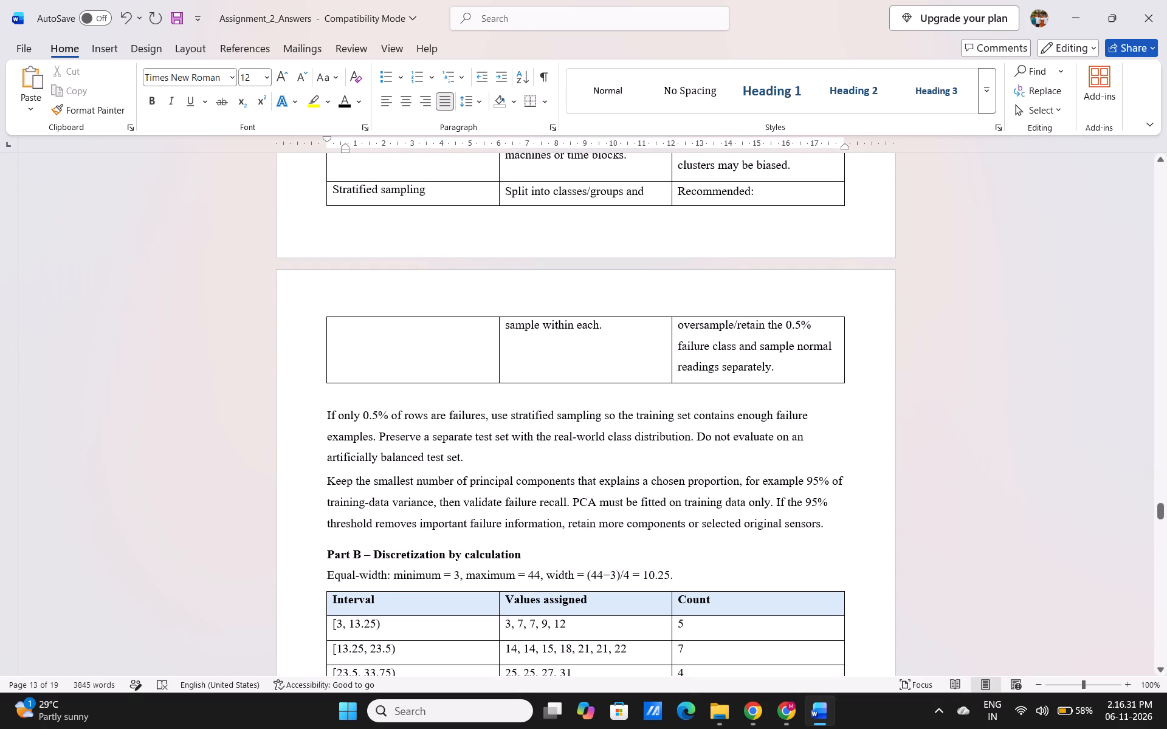
{"action": "left_click_drag", "start_coordinate": [322, 411], "coordinate": [607, 527]}
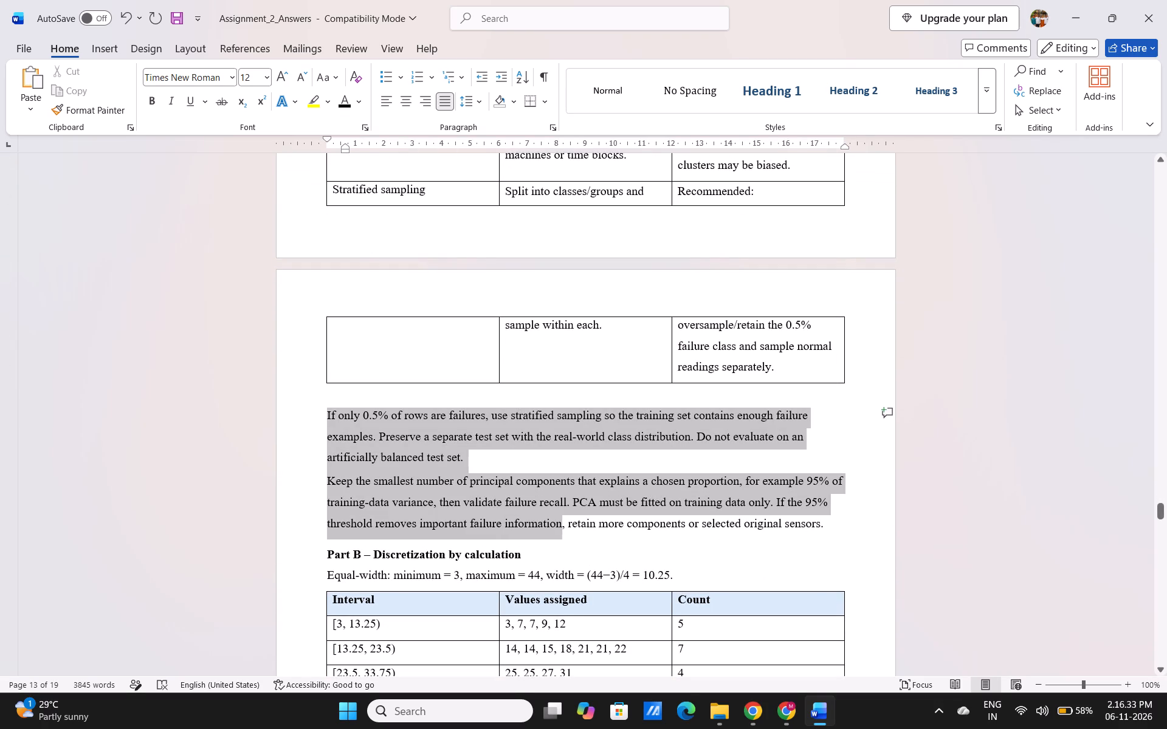
{"action": "left_click_drag", "start_coordinate": [607, 527], "coordinate": [847, 530]}
{"action": "scroll", "coordinate": [740, 554], "scroll_direction": "right", "scroll_amount": 1}
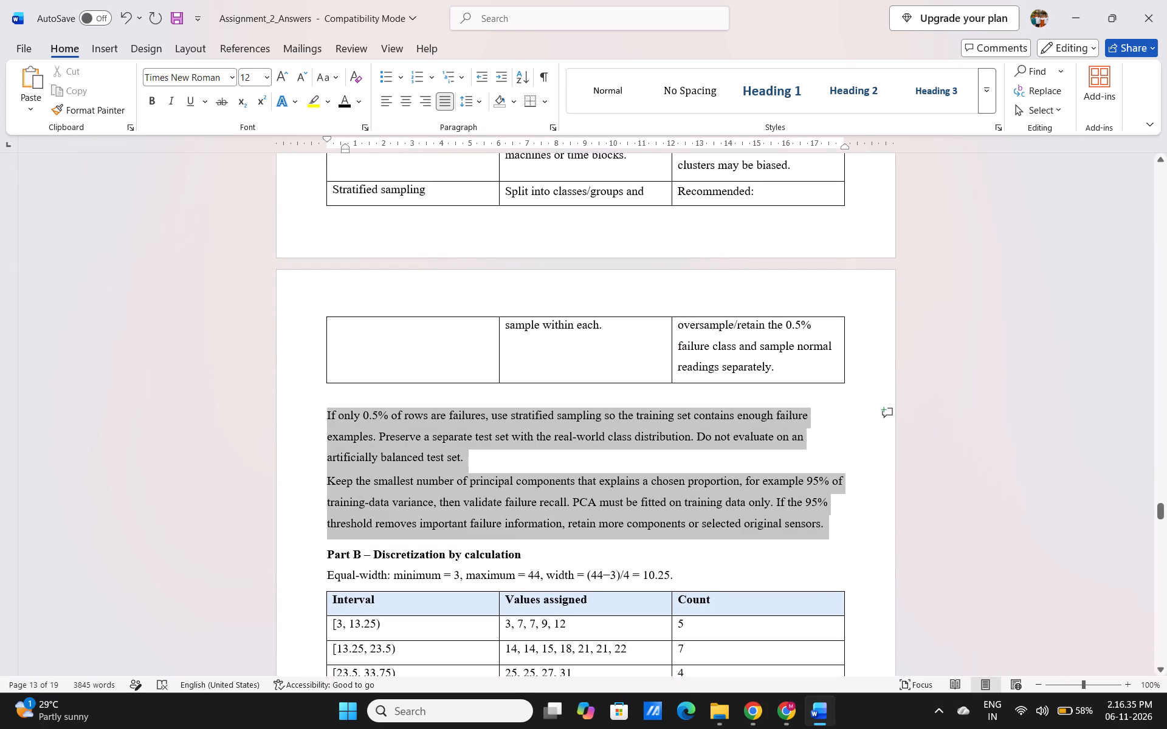
{"action": "left_click_drag", "start_coordinate": [847, 530], "coordinate": [846, 527]}
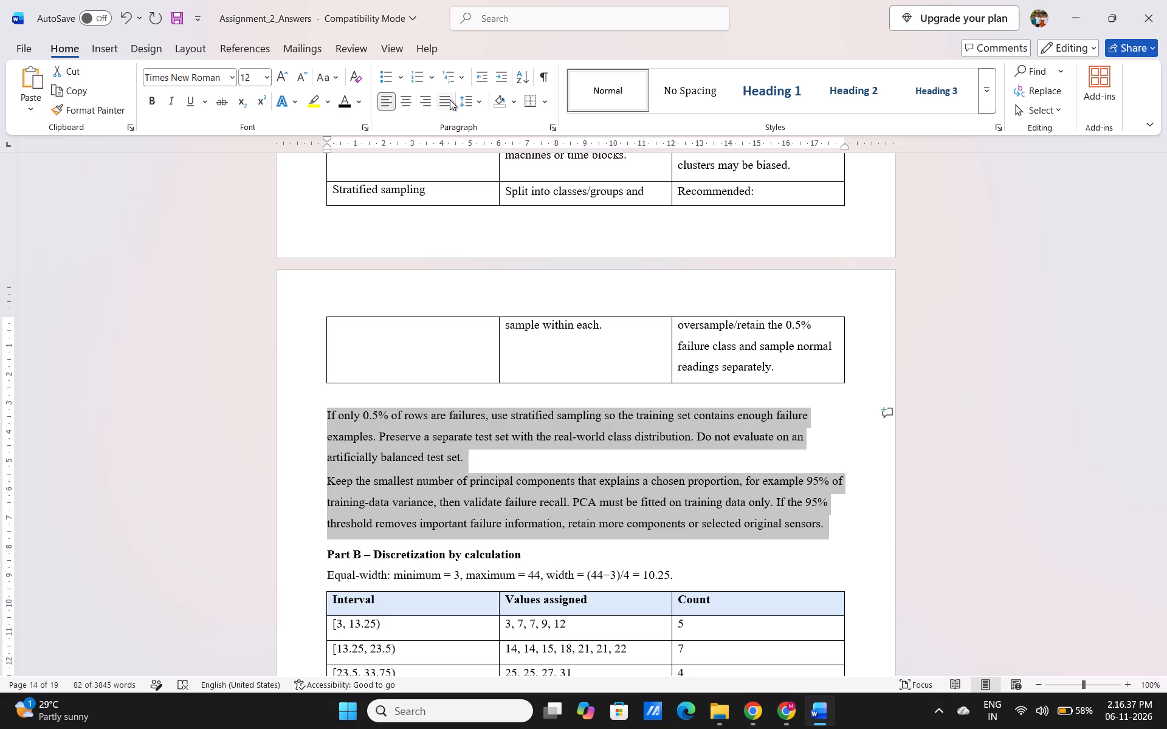
{"action": "left_click", "coordinate": [449, 100]}
Insert two blank lines before the "Entropy-based split" heading so that the heading, its text and its table move to a new page.
{"action": "scroll", "coordinate": [487, 460], "scroll_direction": "down", "scroll_amount": 2}
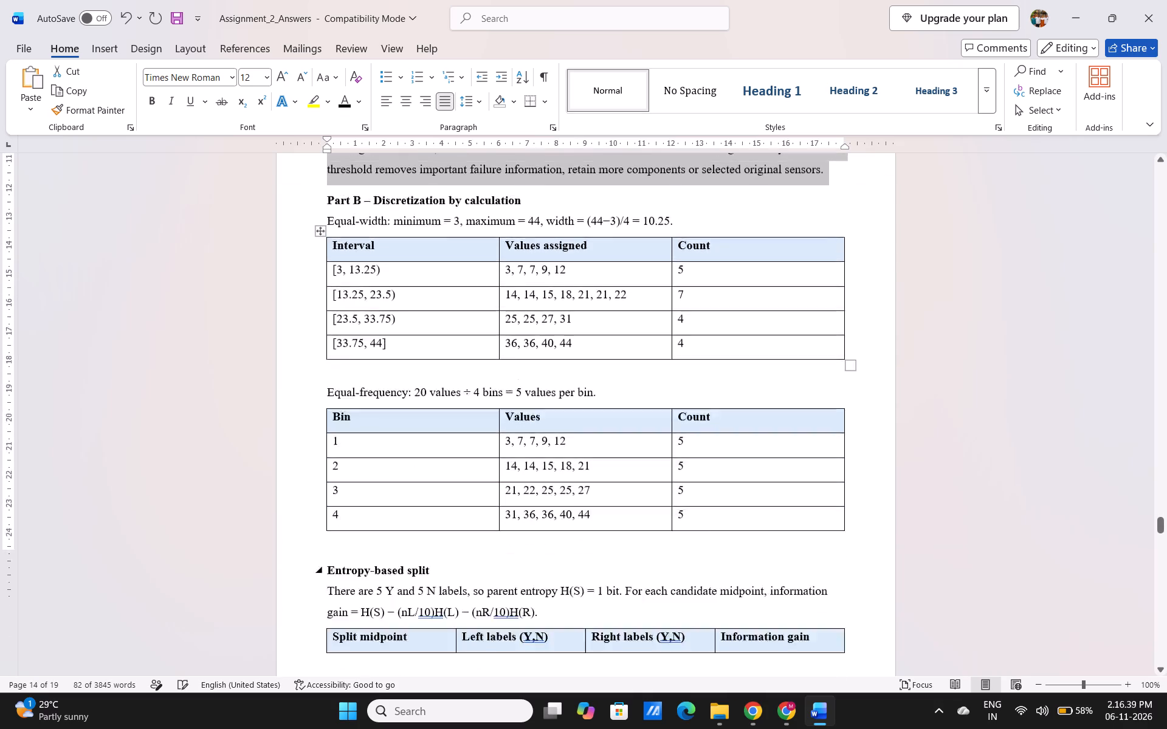
{"action": "scroll", "coordinate": [487, 460], "scroll_direction": "down", "scroll_amount": 1}
{"action": "scroll", "coordinate": [487, 460], "scroll_direction": "up", "scroll_amount": 4}
{"action": "scroll", "coordinate": [487, 460], "scroll_direction": "down", "scroll_amount": 1}
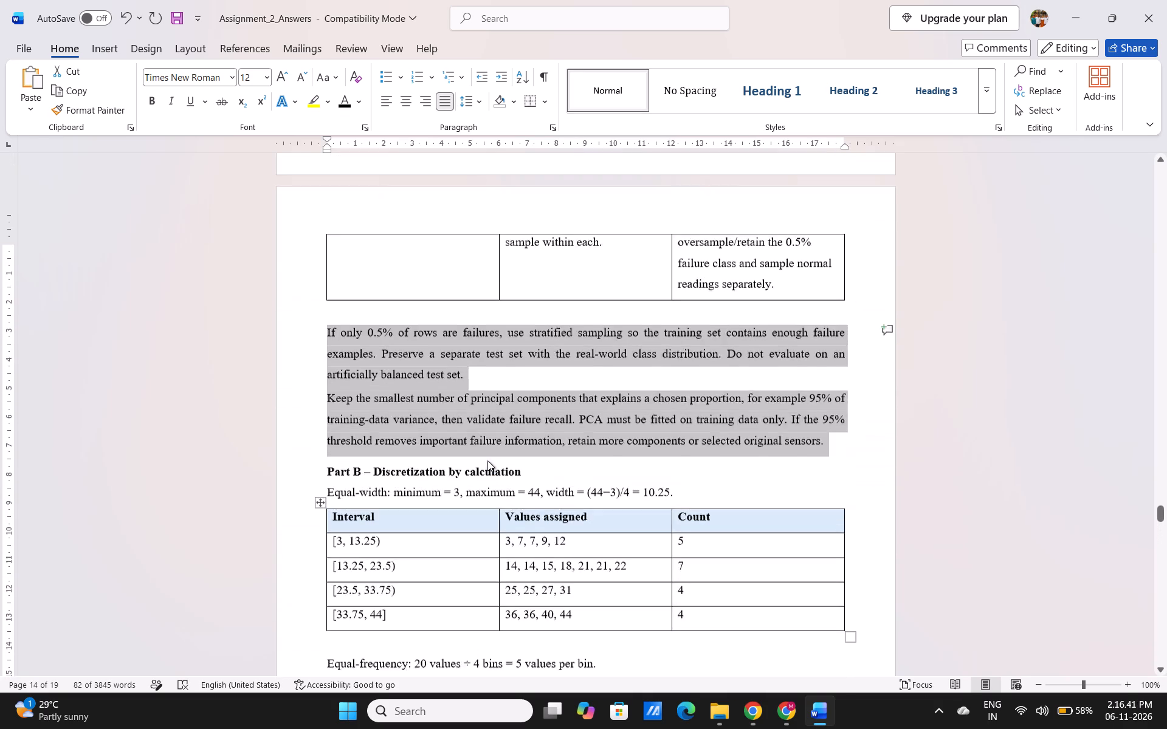
{"action": "scroll", "coordinate": [487, 460], "scroll_direction": "down", "scroll_amount": 1}
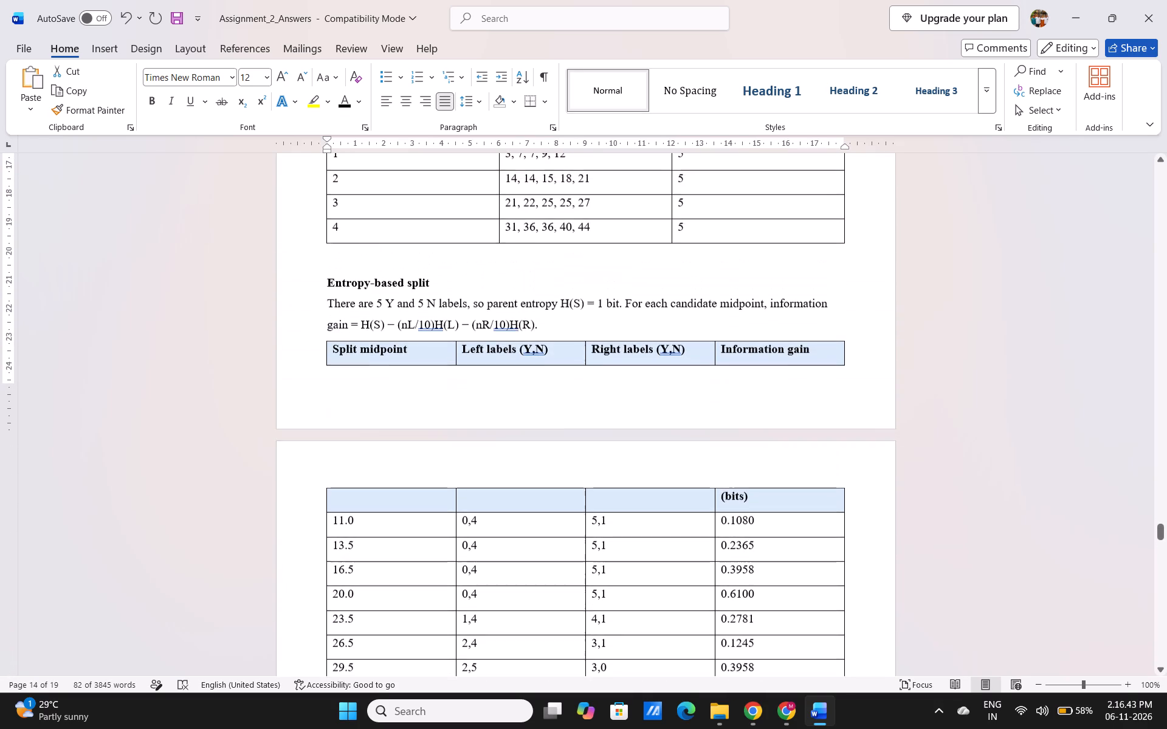
{"action": "left_click", "coordinate": [324, 279]}
{"action": "left_click", "coordinate": [327, 282]}
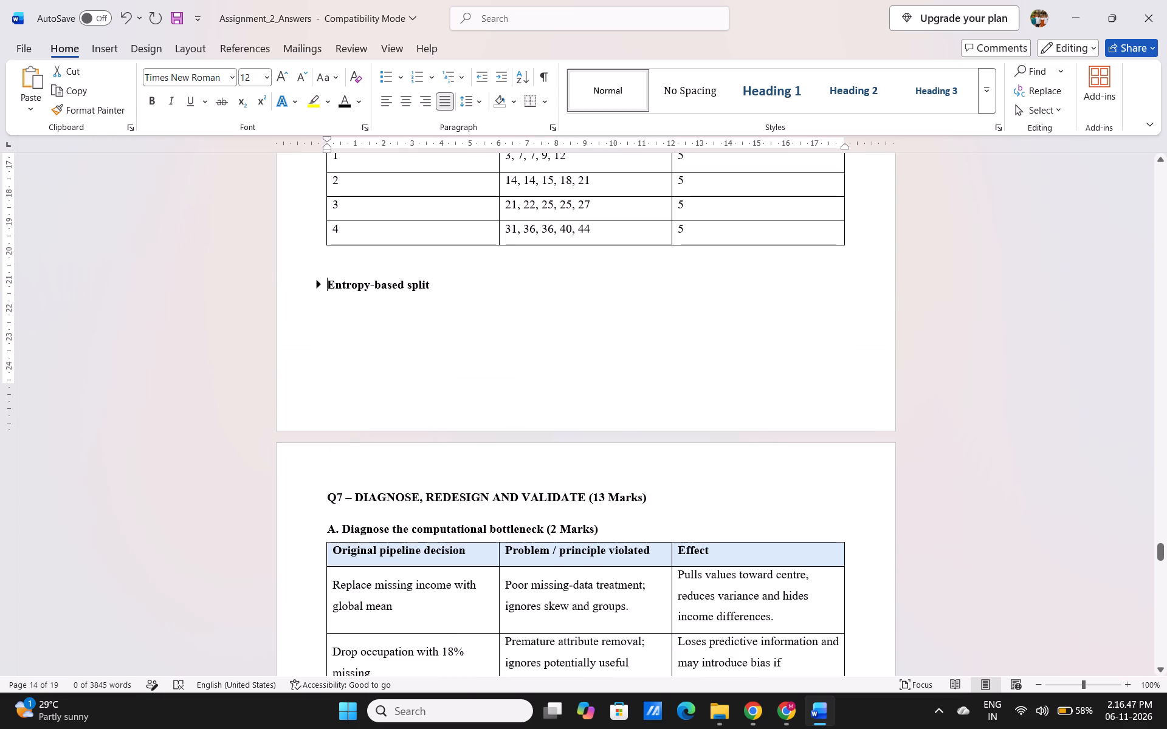
{"action": "left_click", "coordinate": [315, 286]}
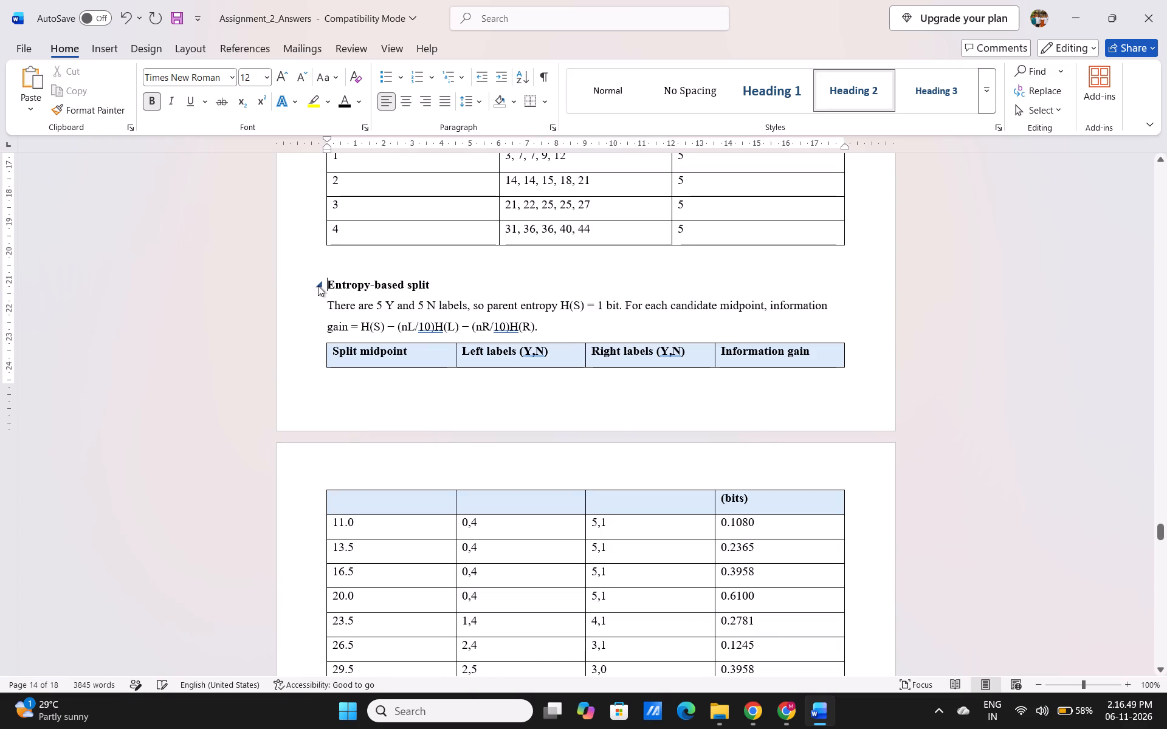
{"action": "key", "text": "Return"}
{"action": "key", "text": "Return"}
{"action": "key", "text": "Return"}
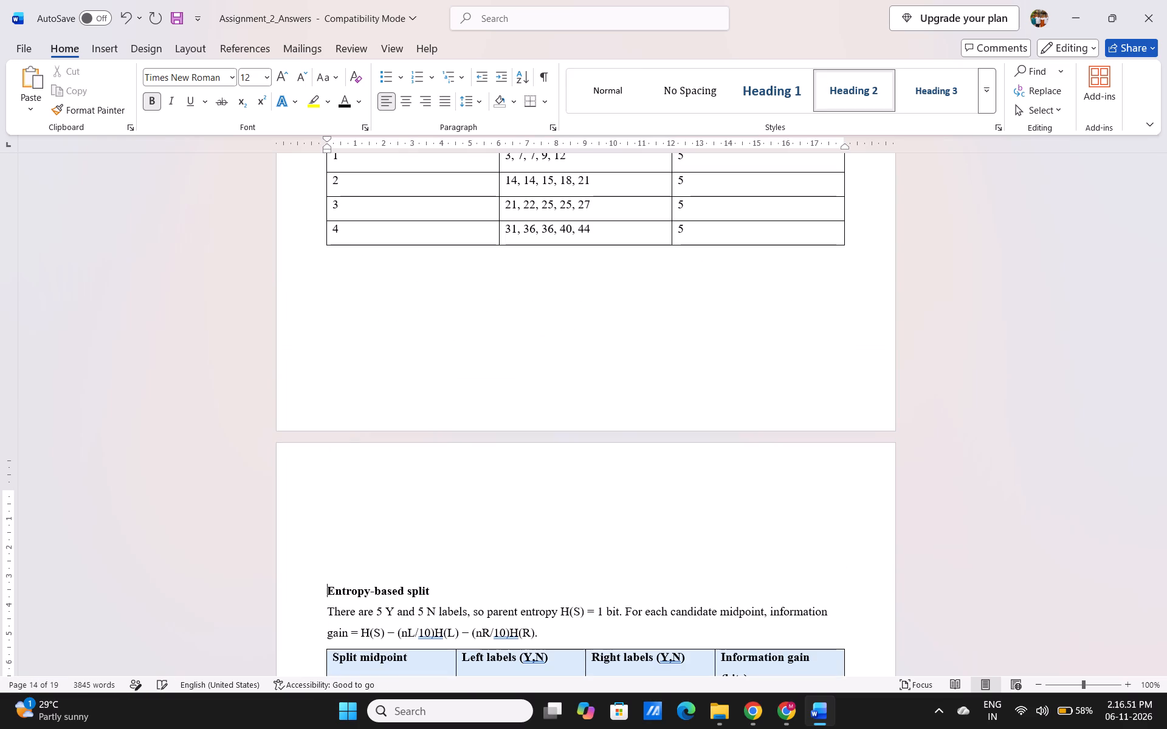
{"action": "key", "text": "BackSpace"}
{"action": "key", "text": "BackSpace"}
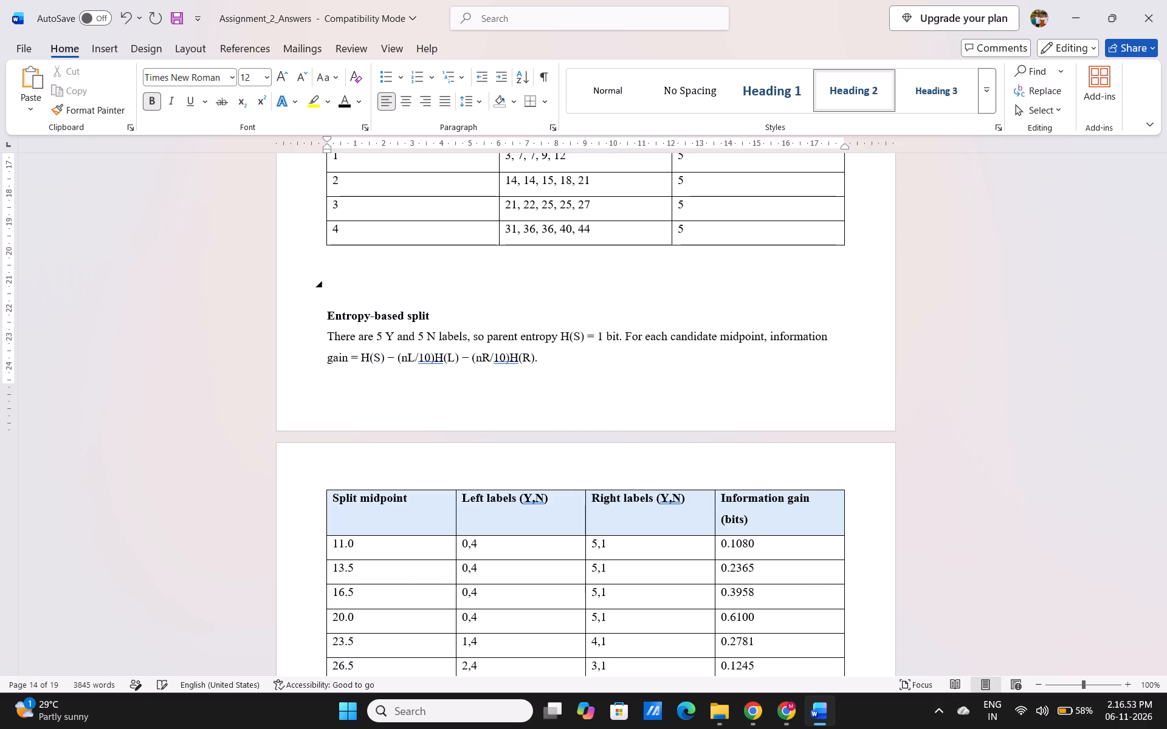
{"action": "key", "text": "Return"}
Justify the "Equal-width and equal-frequency discretization" paragraph just above the Q7 heading.
{"action": "scroll", "coordinate": [331, 282], "scroll_direction": "down", "scroll_amount": 1}
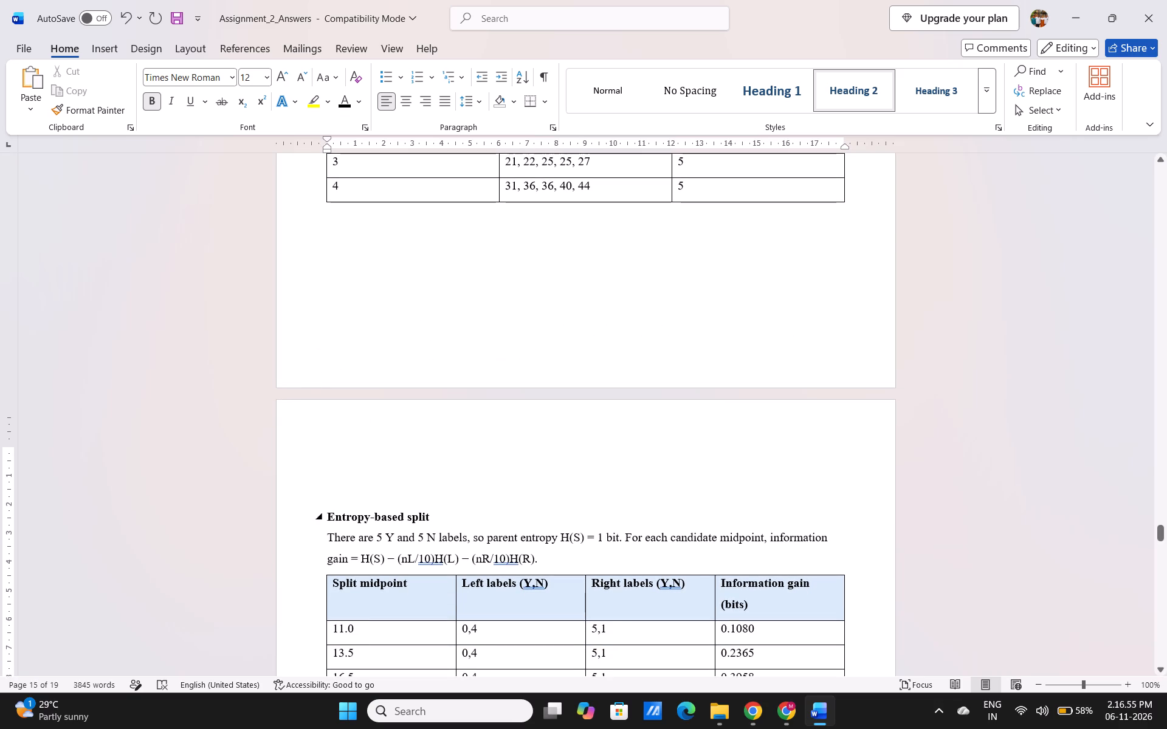
{"action": "scroll", "coordinate": [357, 522], "scroll_direction": "down", "scroll_amount": 1}
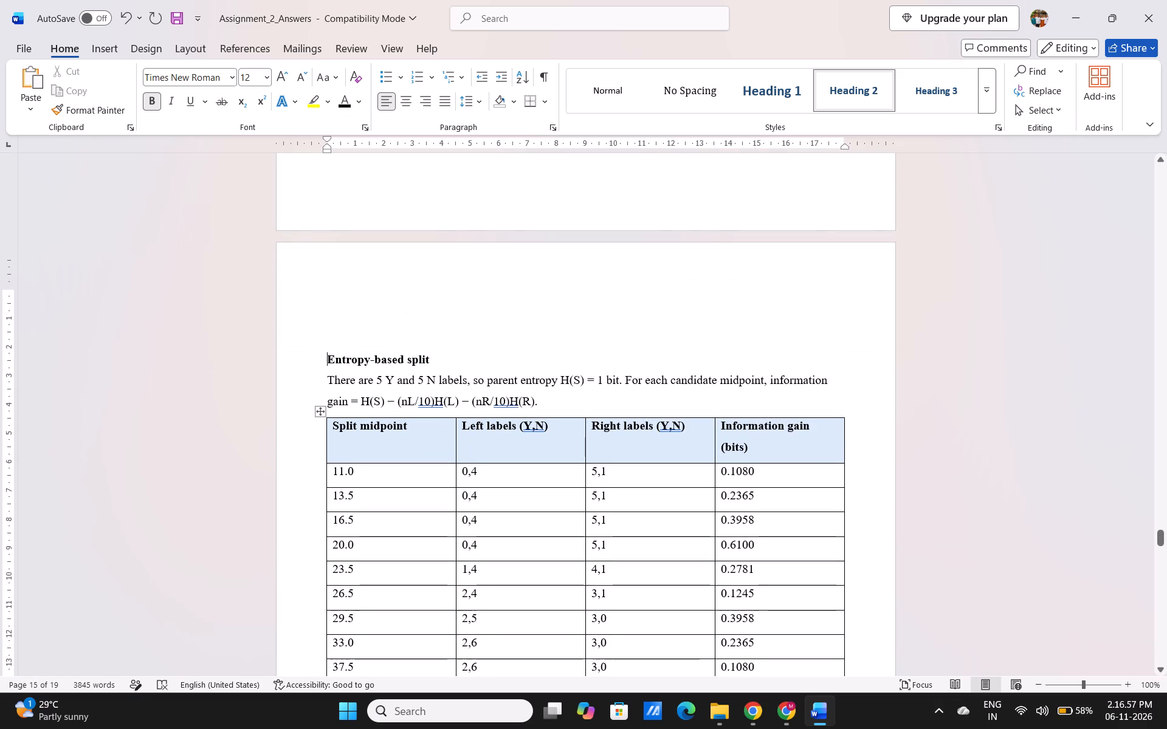
{"action": "scroll", "coordinate": [401, 456], "scroll_direction": "down", "scroll_amount": 3}
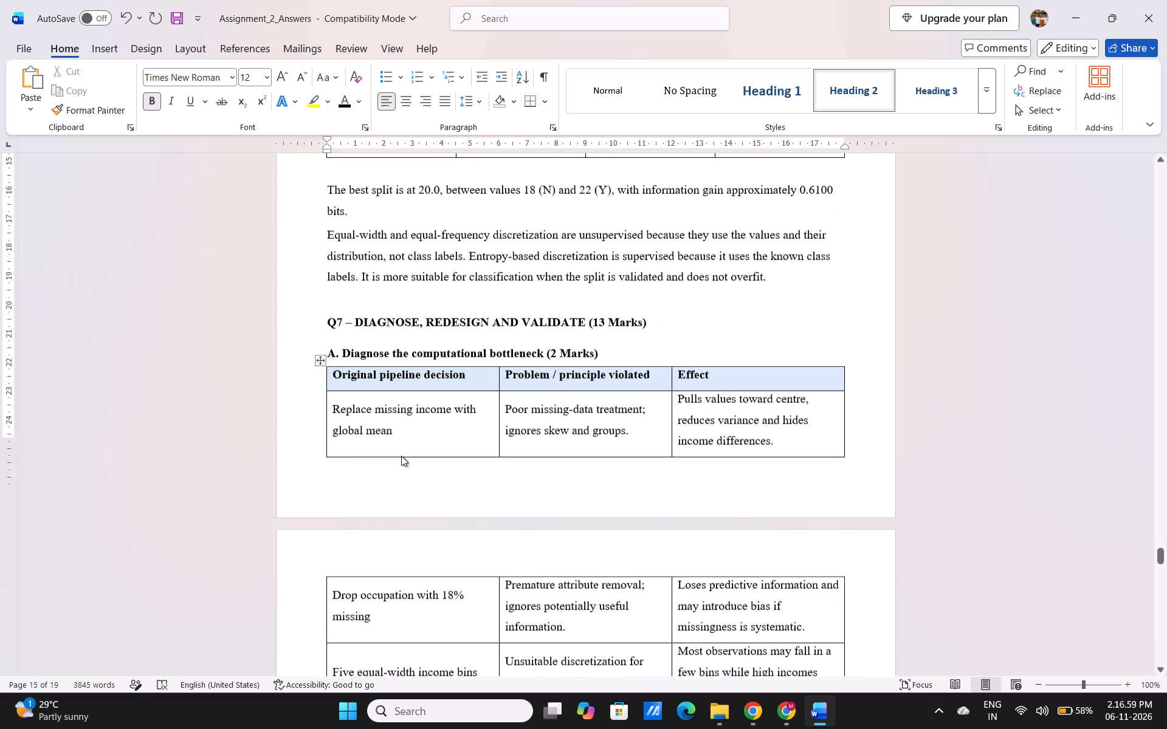
{"action": "scroll", "coordinate": [401, 456], "scroll_direction": "down", "scroll_amount": 1}
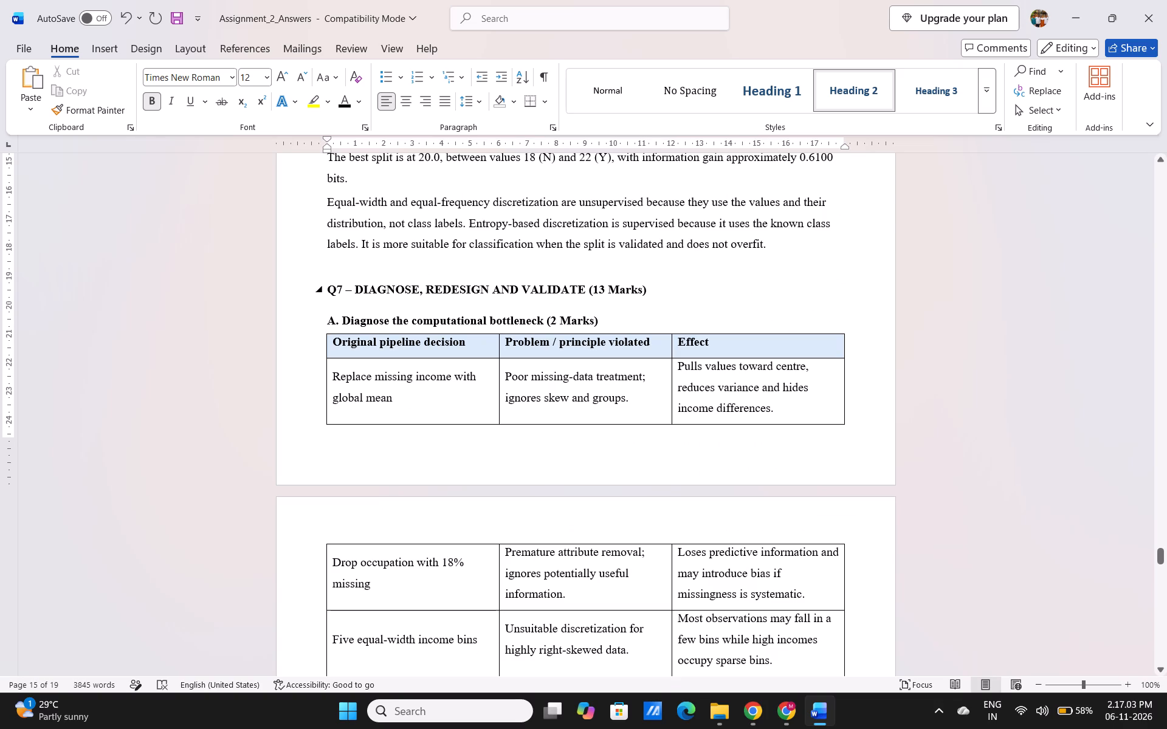
{"action": "scroll", "coordinate": [678, 287], "scroll_direction": "up", "scroll_amount": 1}
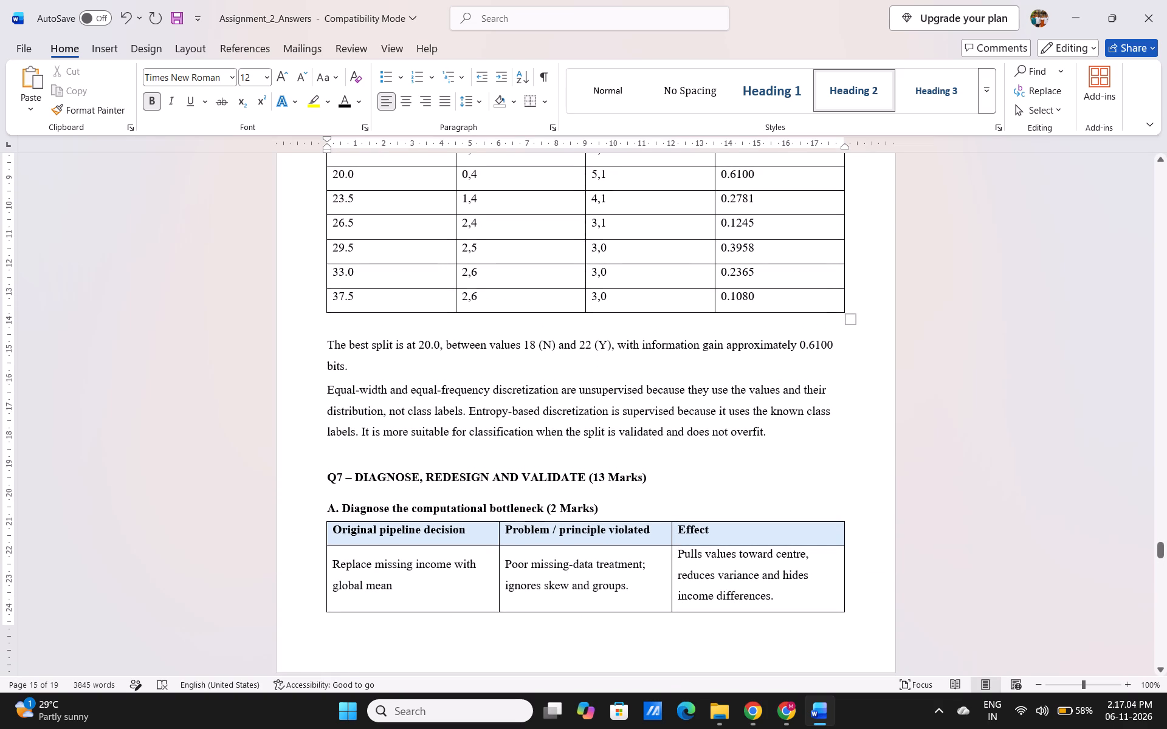
{"action": "left_click_drag", "start_coordinate": [325, 386], "coordinate": [776, 440]}
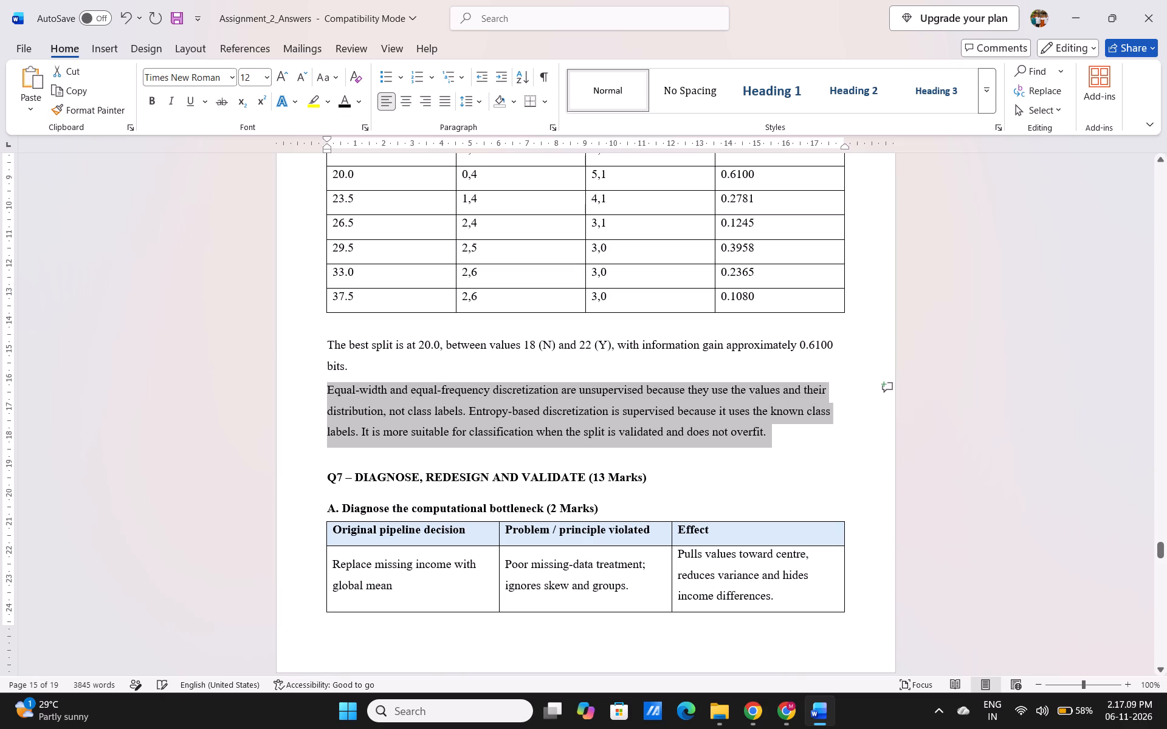
{"action": "left_click", "coordinate": [442, 111]}
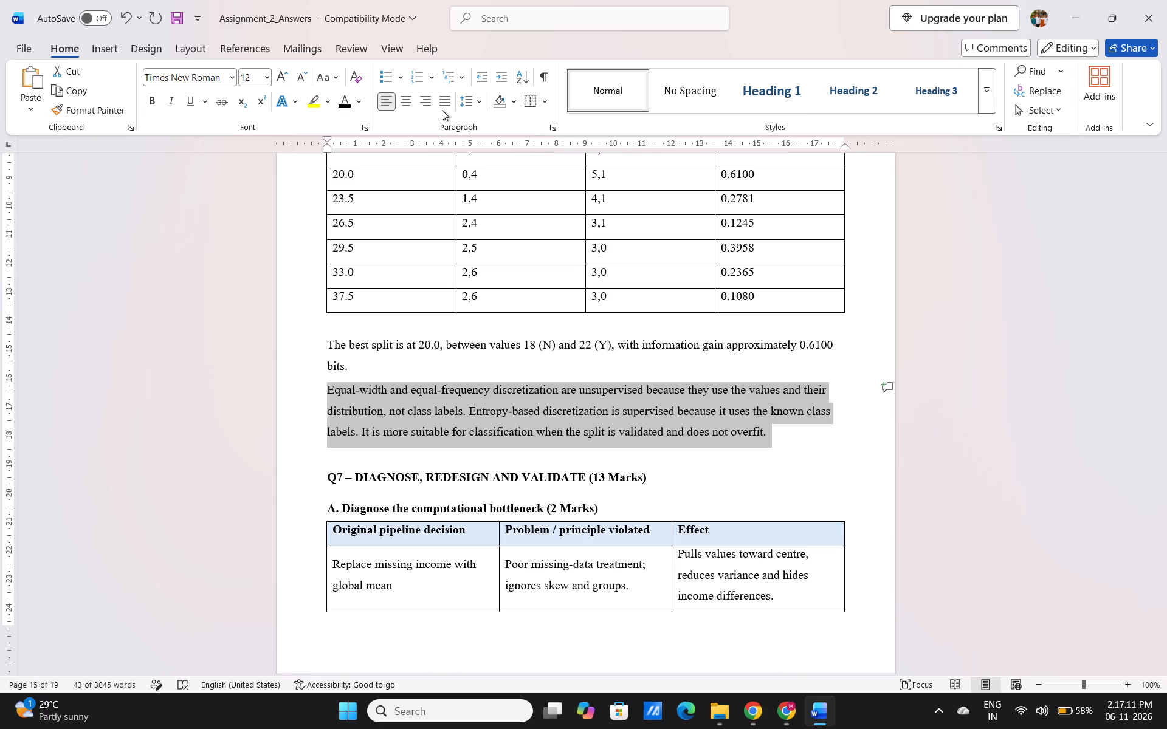
{"action": "left_click", "coordinate": [442, 106]}
Insert five blank lines after the "Equal-width and equal-frequency discretization" paragraph so that the Q7 heading starts on a new page.
{"action": "scroll", "coordinate": [496, 482], "scroll_direction": "down", "scroll_amount": 1}
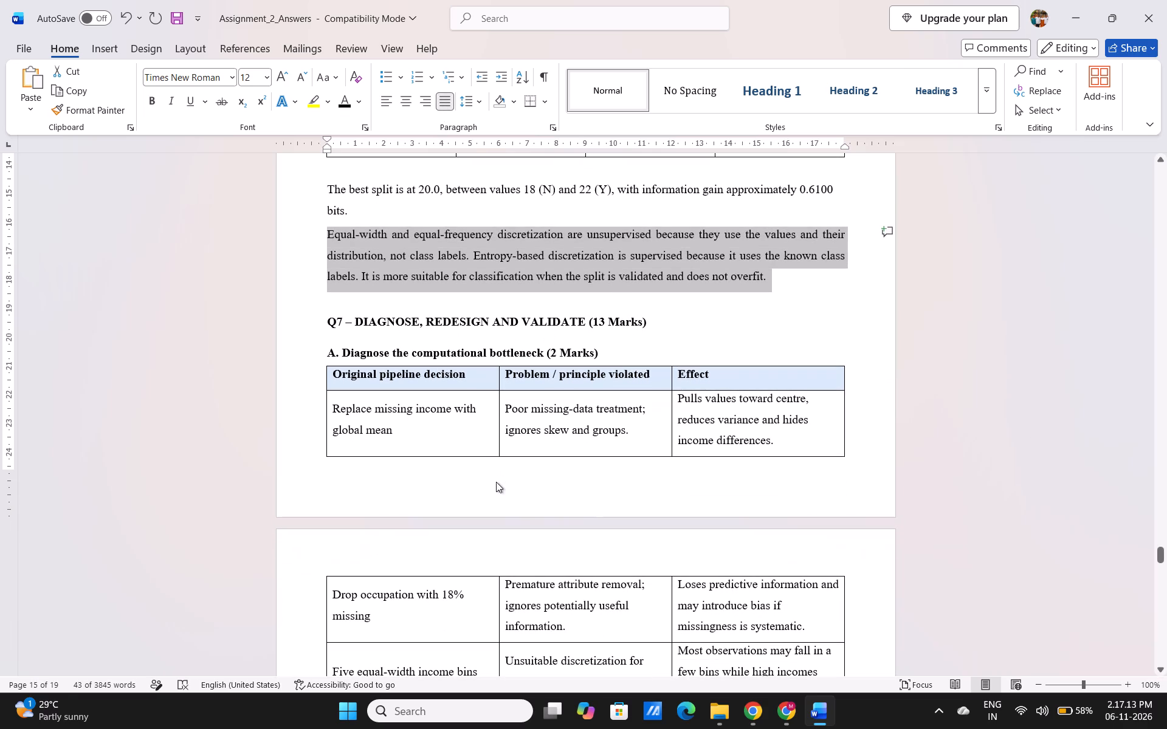
{"action": "left_click", "coordinate": [770, 279]}
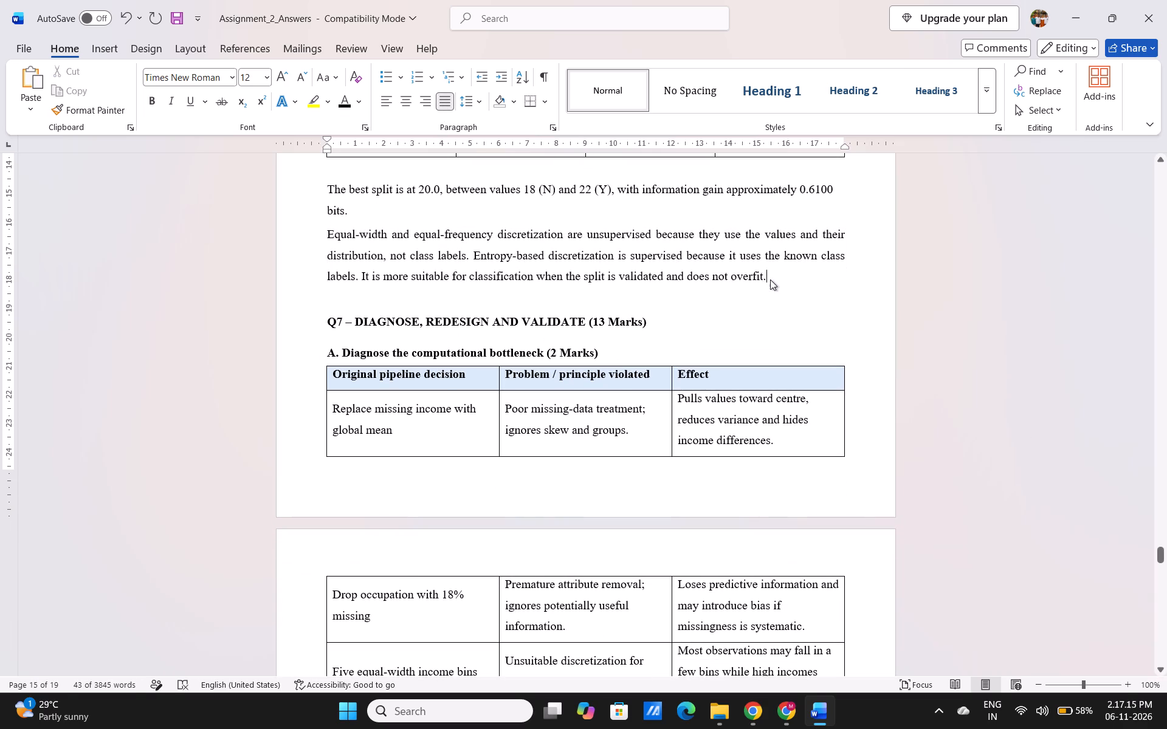
{"action": "key", "text": "Return"}
{"action": "key", "text": "Return"}
{"action": "key", "text": "Return"}
{"action": "key", "text": "Return"}
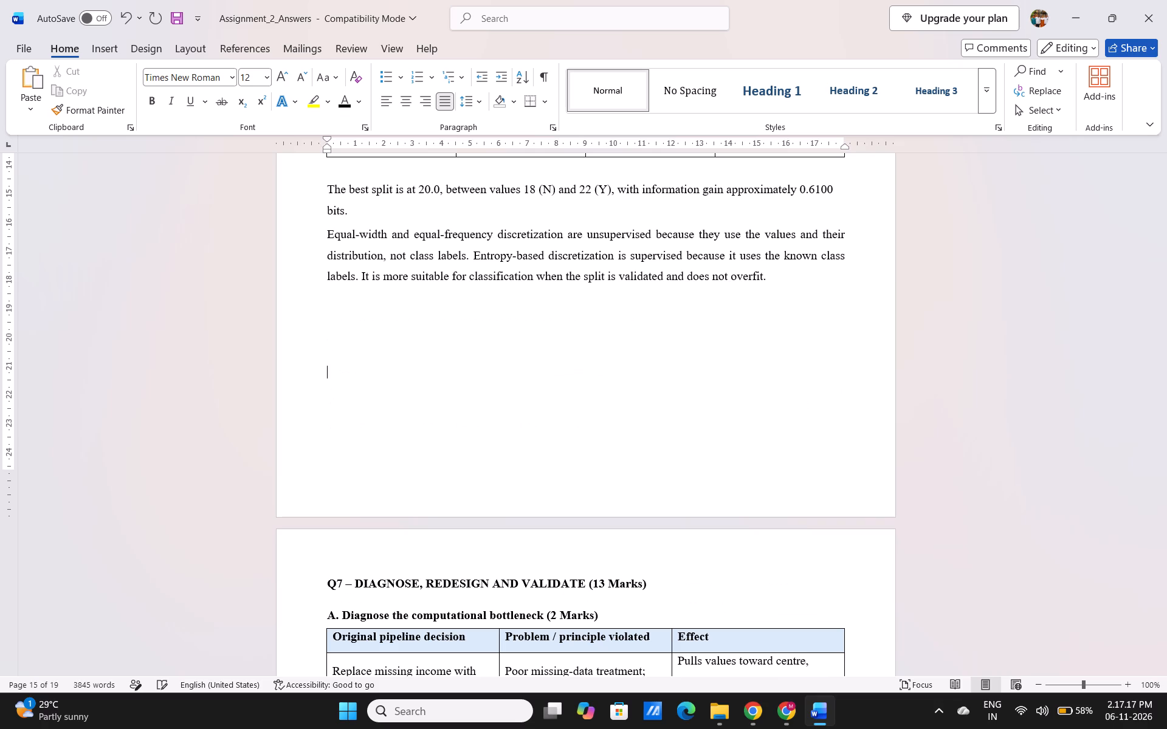
{"action": "key", "text": "Return"}
Justify all four bullets under "B. Measurable design objectives", from "Primary objective" through "Constraints" on the following page.
{"action": "scroll", "coordinate": [770, 279], "scroll_direction": "down", "scroll_amount": 4}
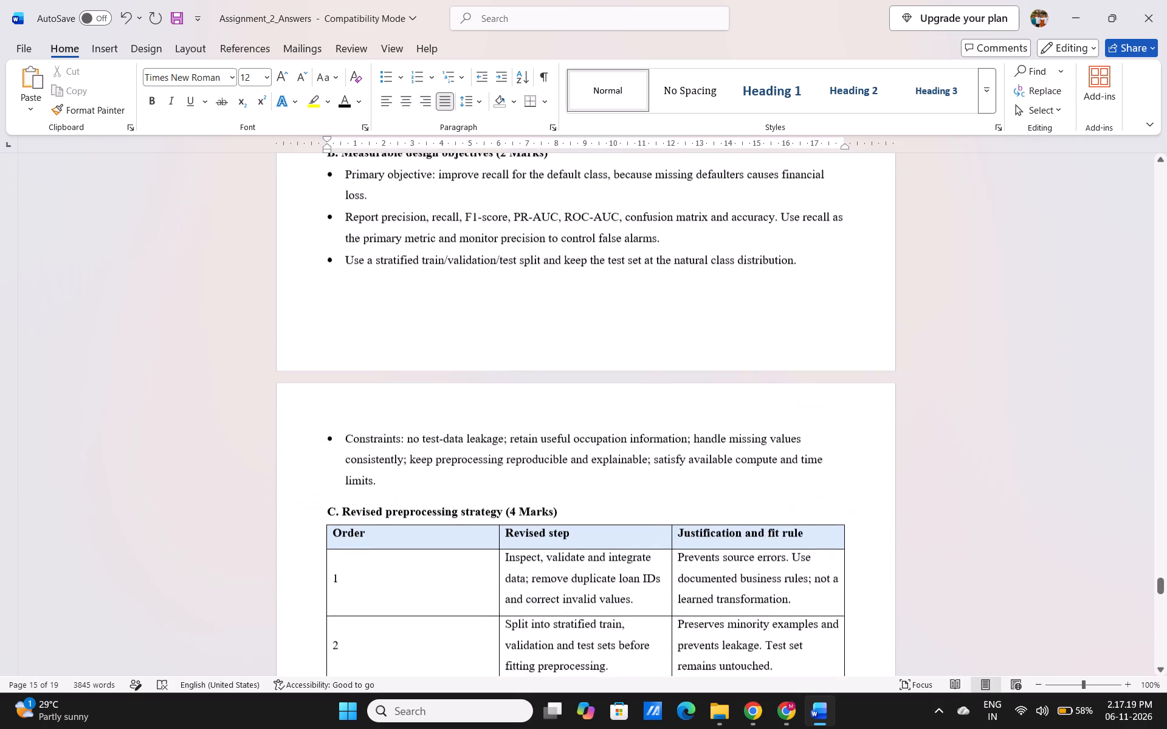
{"action": "scroll", "coordinate": [770, 279], "scroll_direction": "up", "scroll_amount": 1}
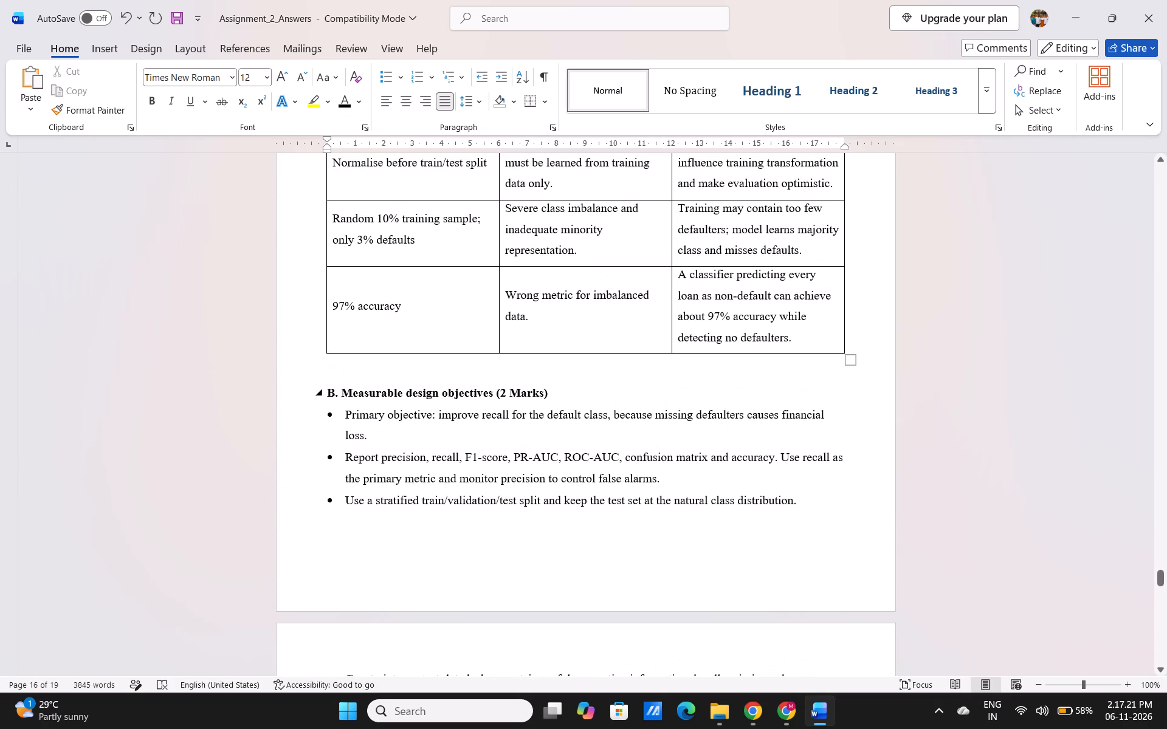
{"action": "left_click_drag", "start_coordinate": [342, 417], "coordinate": [799, 523]}
{"action": "left_click", "coordinate": [439, 97]}
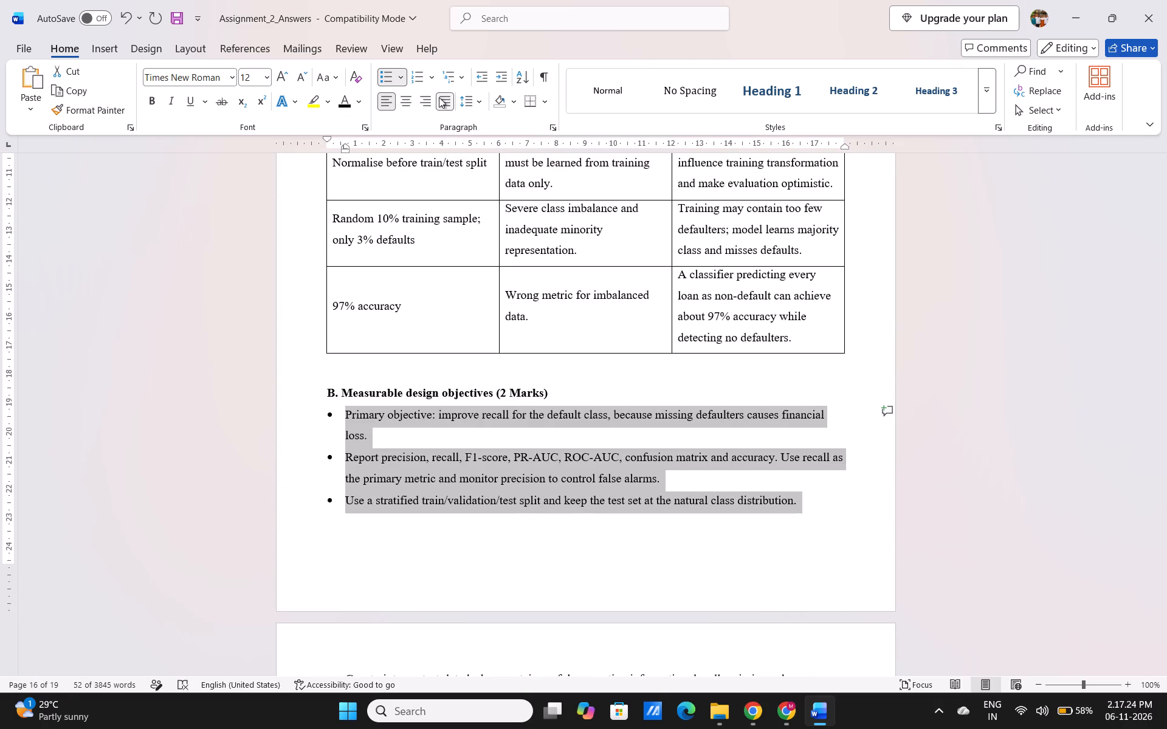
{"action": "scroll", "coordinate": [489, 408], "scroll_direction": "down", "scroll_amount": 3}
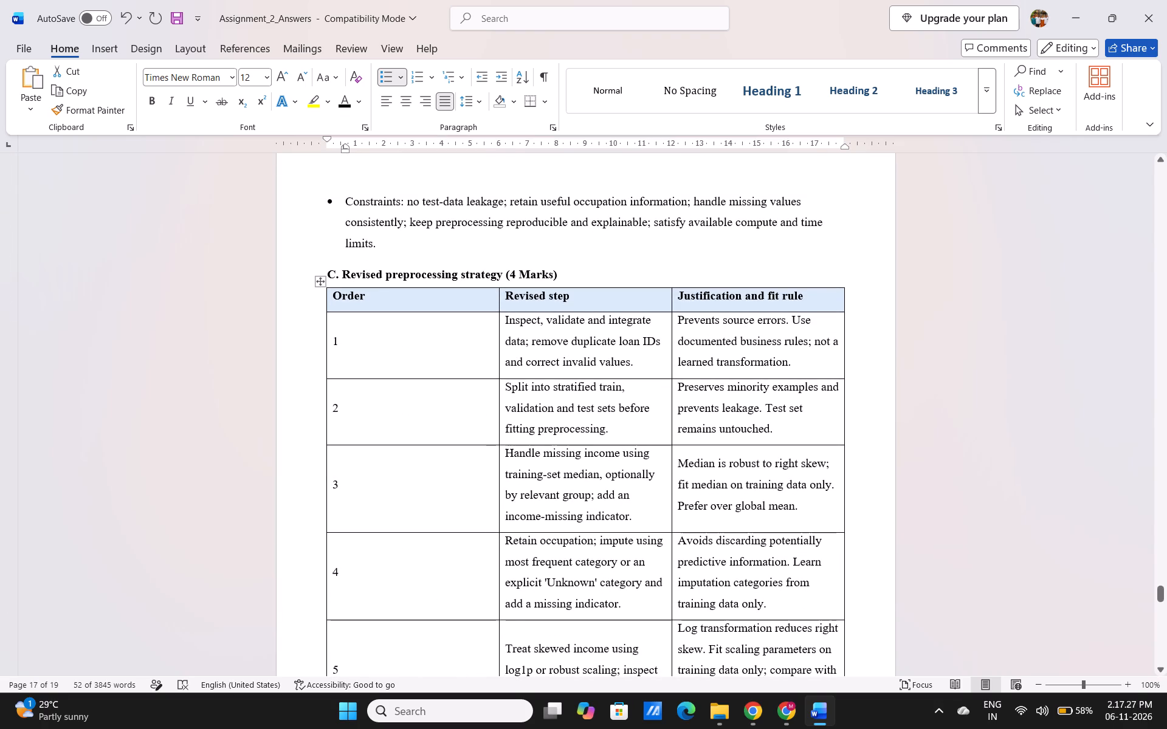
{"action": "left_click_drag", "start_coordinate": [336, 206], "coordinate": [388, 241]}
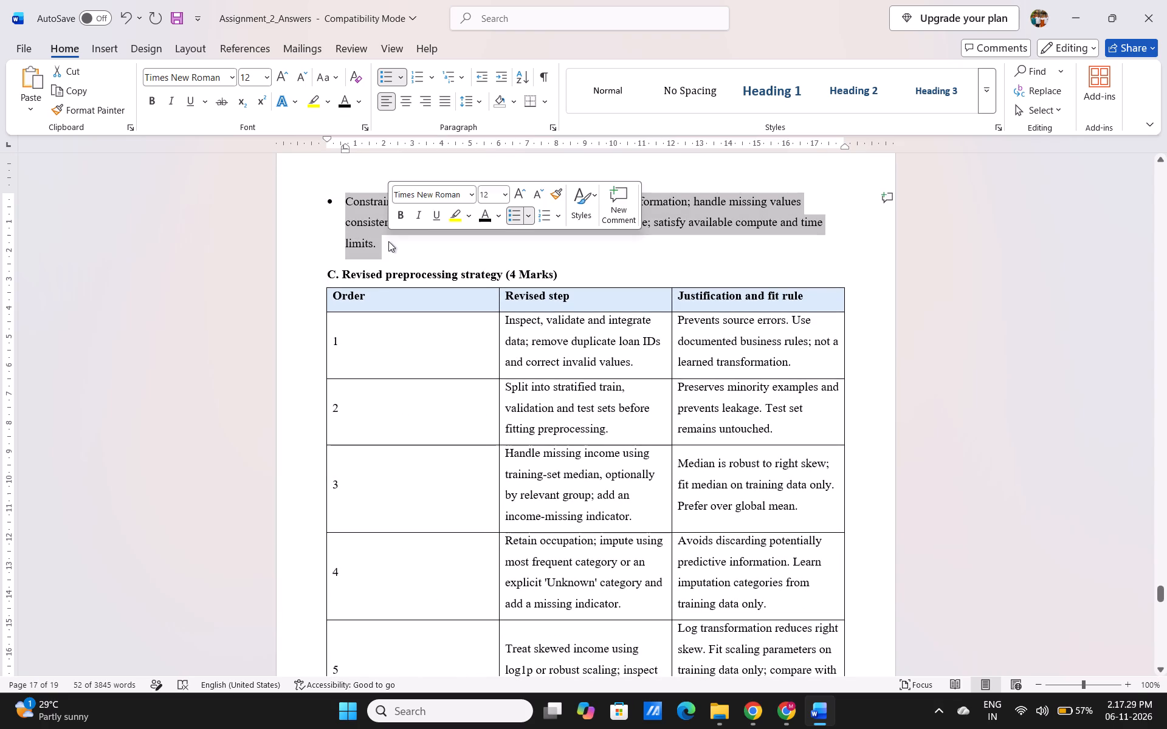
{"action": "left_click", "coordinate": [439, 104]}
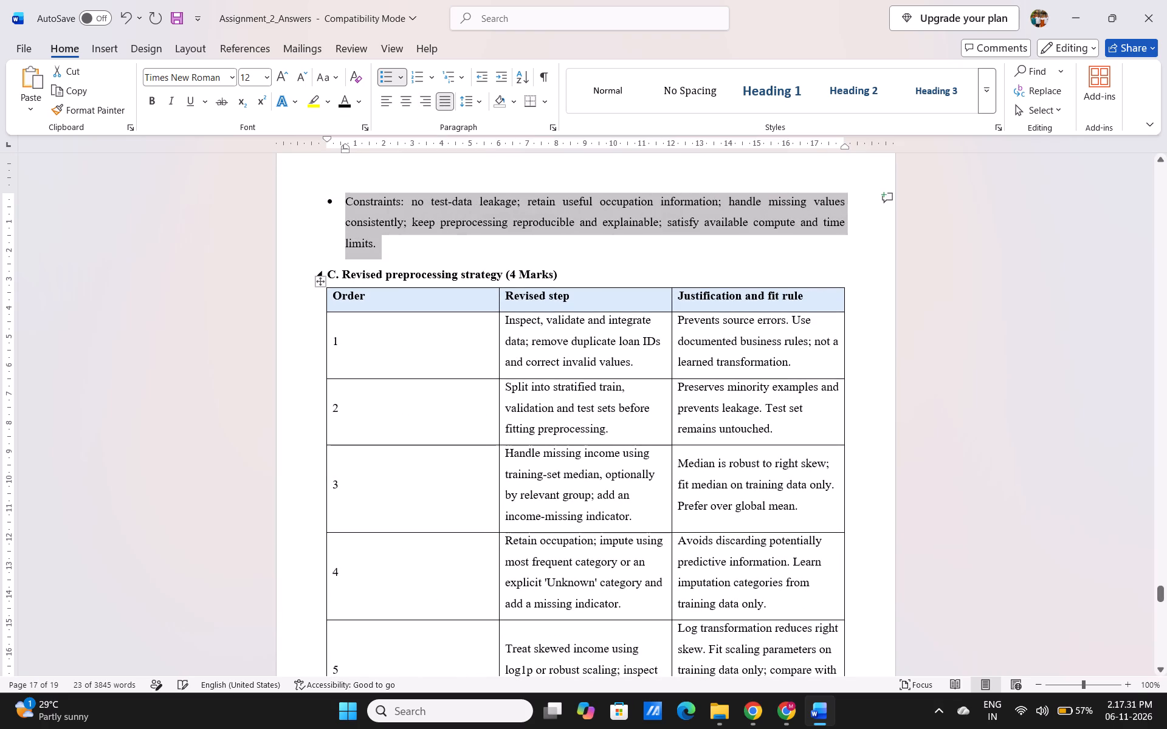
Justify the "Prediction" paragraph under "D. Predict before implementing".
{"action": "scroll", "coordinate": [457, 366], "scroll_direction": "down", "scroll_amount": 7}
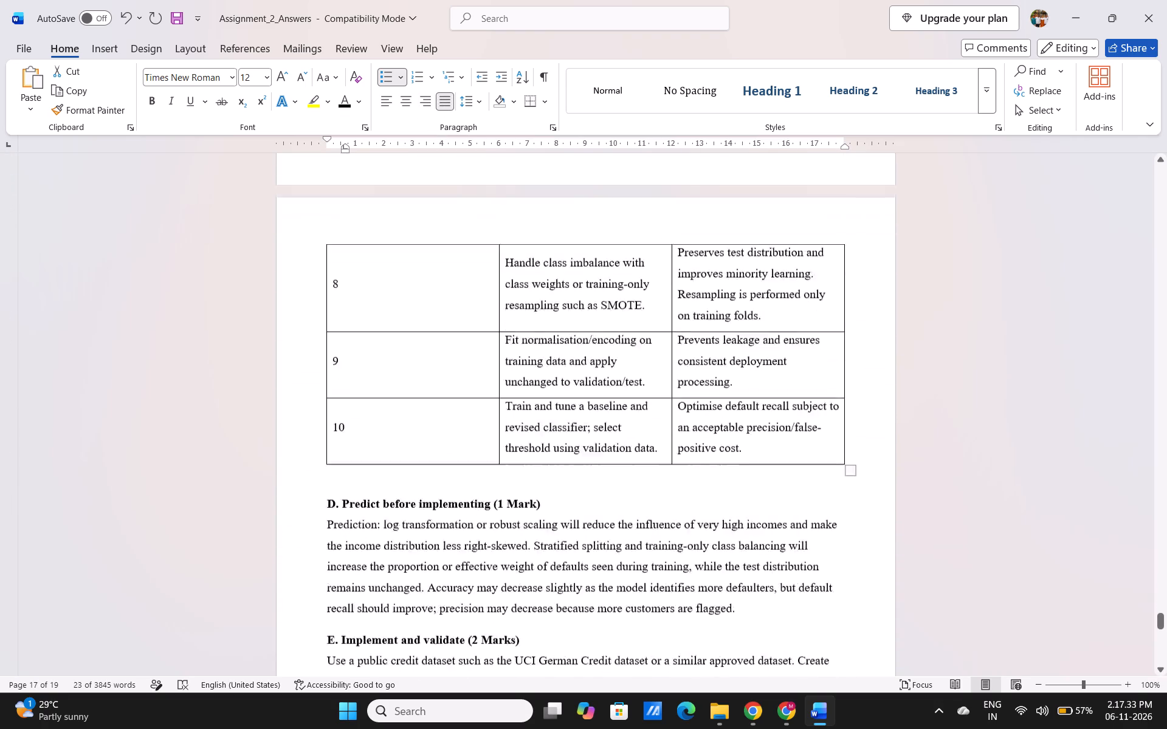
{"action": "scroll", "coordinate": [457, 366], "scroll_direction": "down", "scroll_amount": 1}
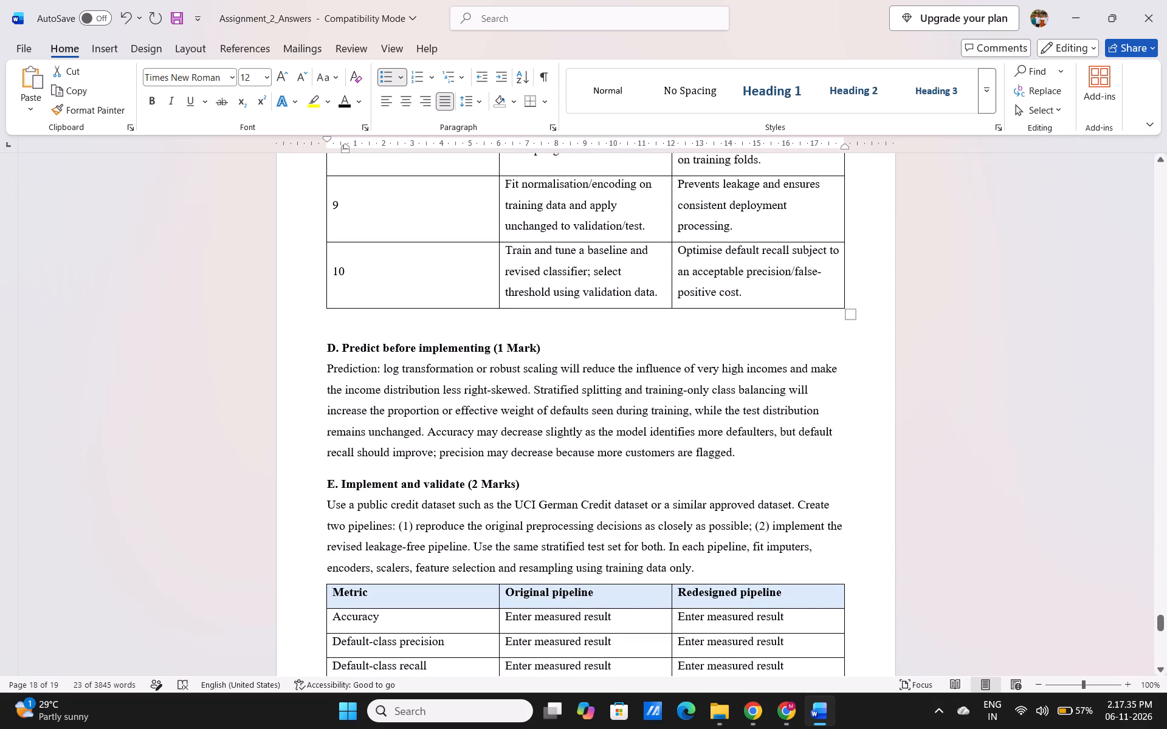
{"action": "left_click_drag", "start_coordinate": [323, 367], "coordinate": [747, 449]}
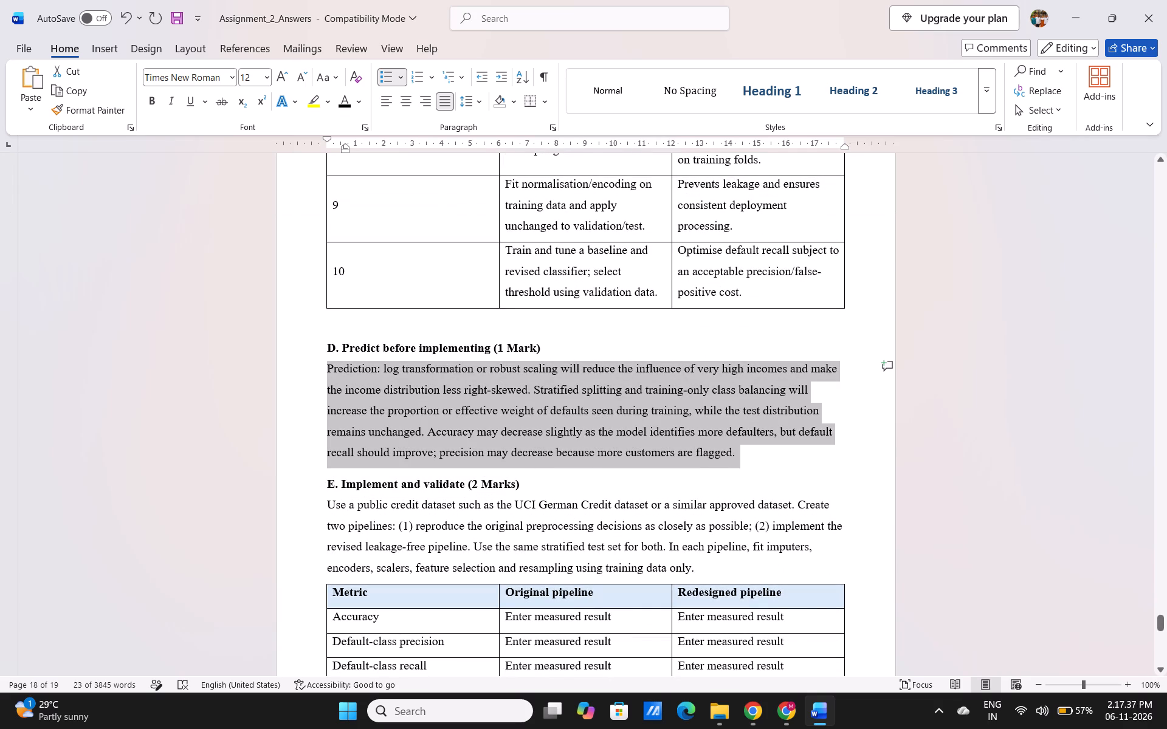
{"action": "left_click_drag", "start_coordinate": [747, 449], "coordinate": [769, 450]}
{"action": "left_click", "coordinate": [441, 106]}
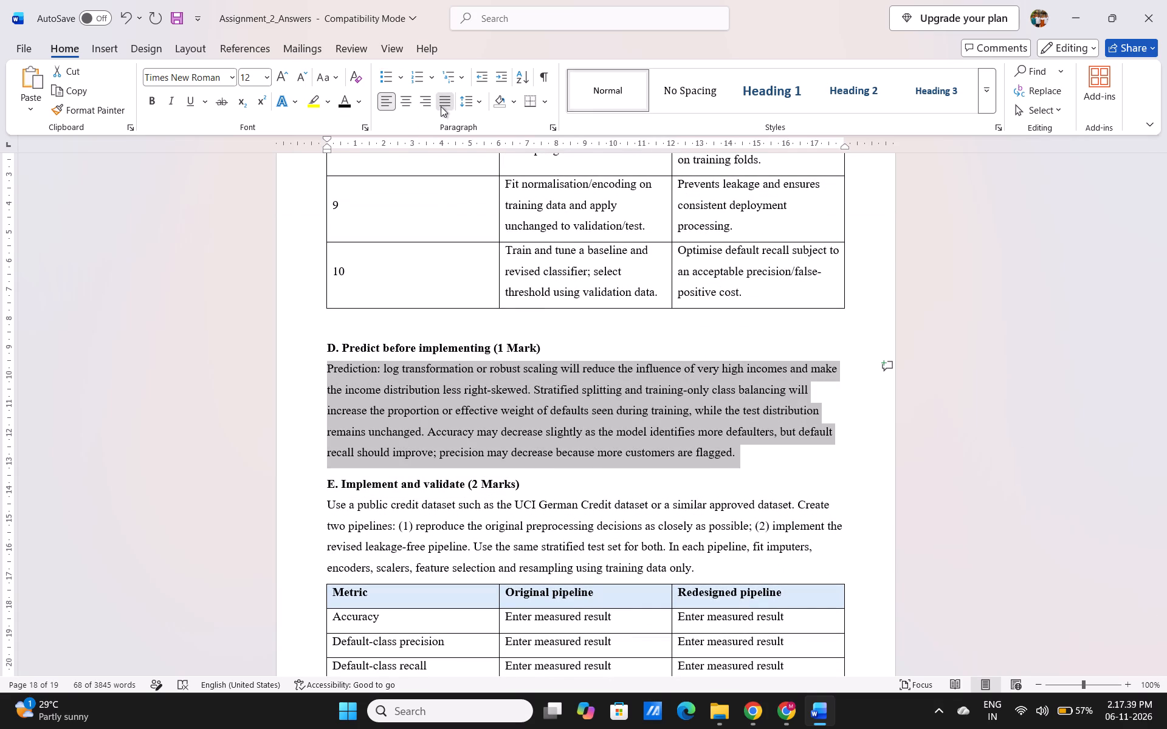
Justify the "Use a public credit dataset" paragraph under "E. Implement and validate".
{"action": "scroll", "coordinate": [435, 297], "scroll_direction": "down", "scroll_amount": 1}
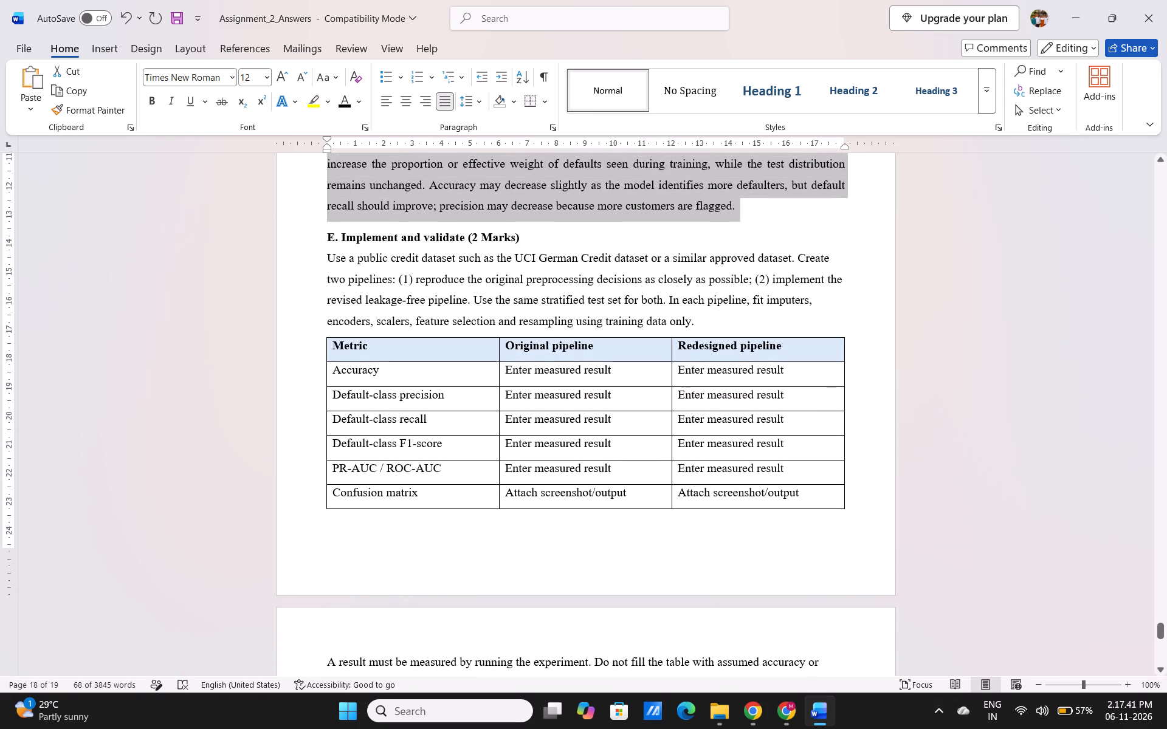
{"action": "left_click_drag", "start_coordinate": [323, 256], "coordinate": [692, 318]}
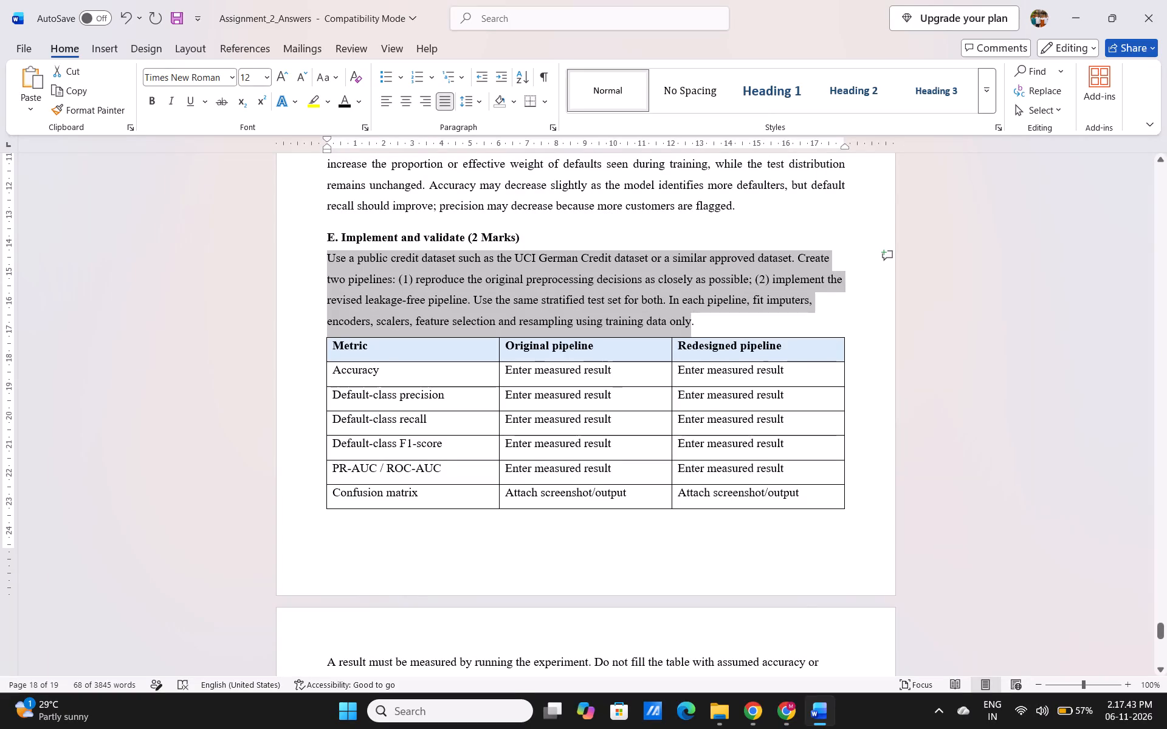
{"action": "left_click_drag", "start_coordinate": [692, 318], "coordinate": [700, 320]}
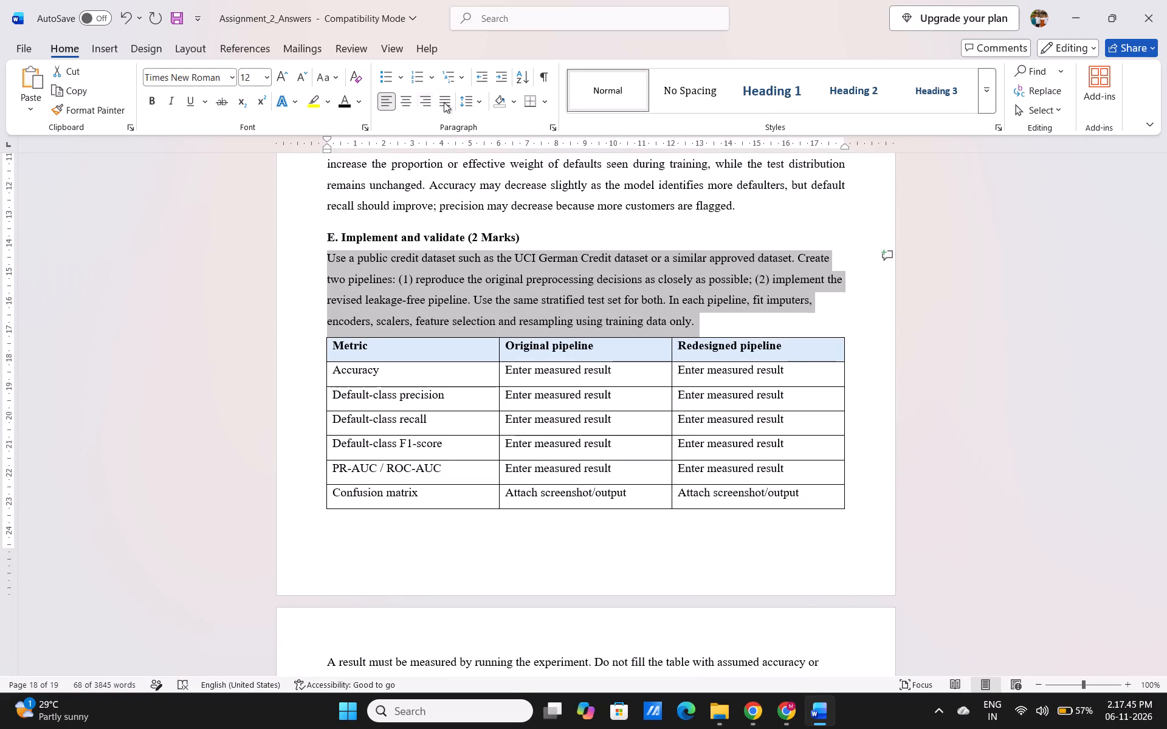
{"action": "left_click", "coordinate": [446, 101]}
Justify the text on the last page from the "A result must be measured" paragraph through the end of the Conclusion paragraph.
{"action": "scroll", "coordinate": [537, 473], "scroll_direction": "down", "scroll_amount": 1}
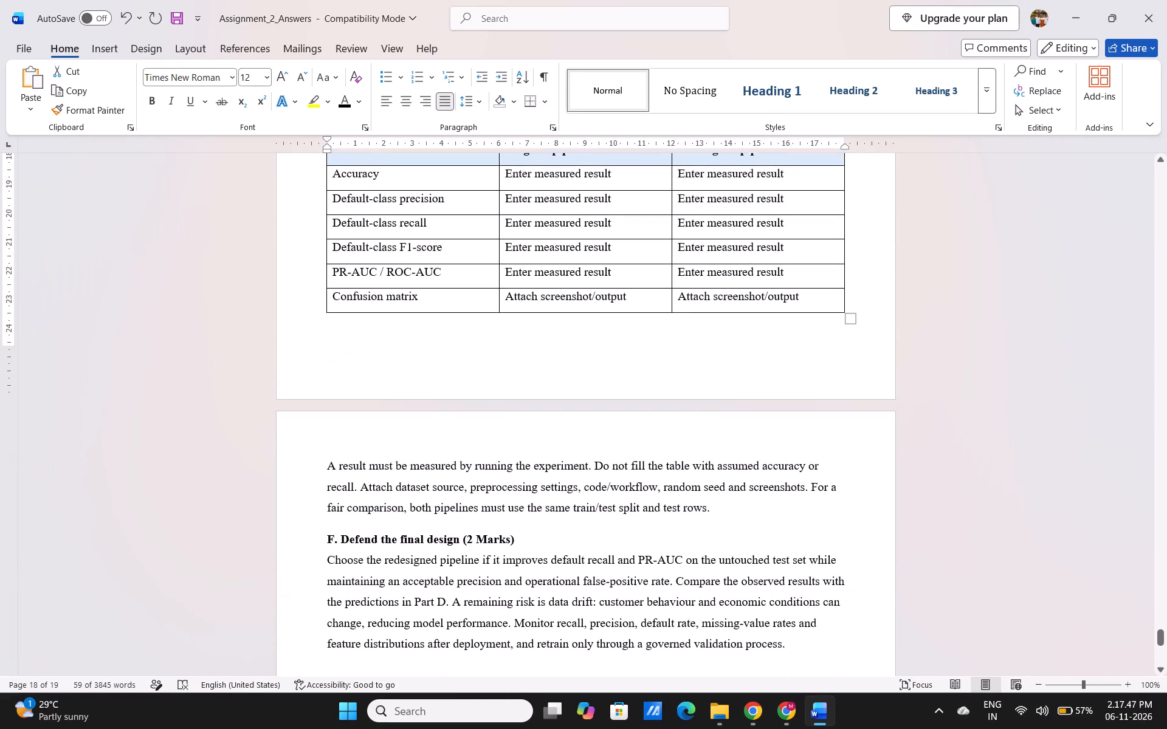
{"action": "scroll", "coordinate": [537, 473], "scroll_direction": "down", "scroll_amount": 1}
{"action": "left_click_drag", "start_coordinate": [317, 419], "coordinate": [633, 638]}
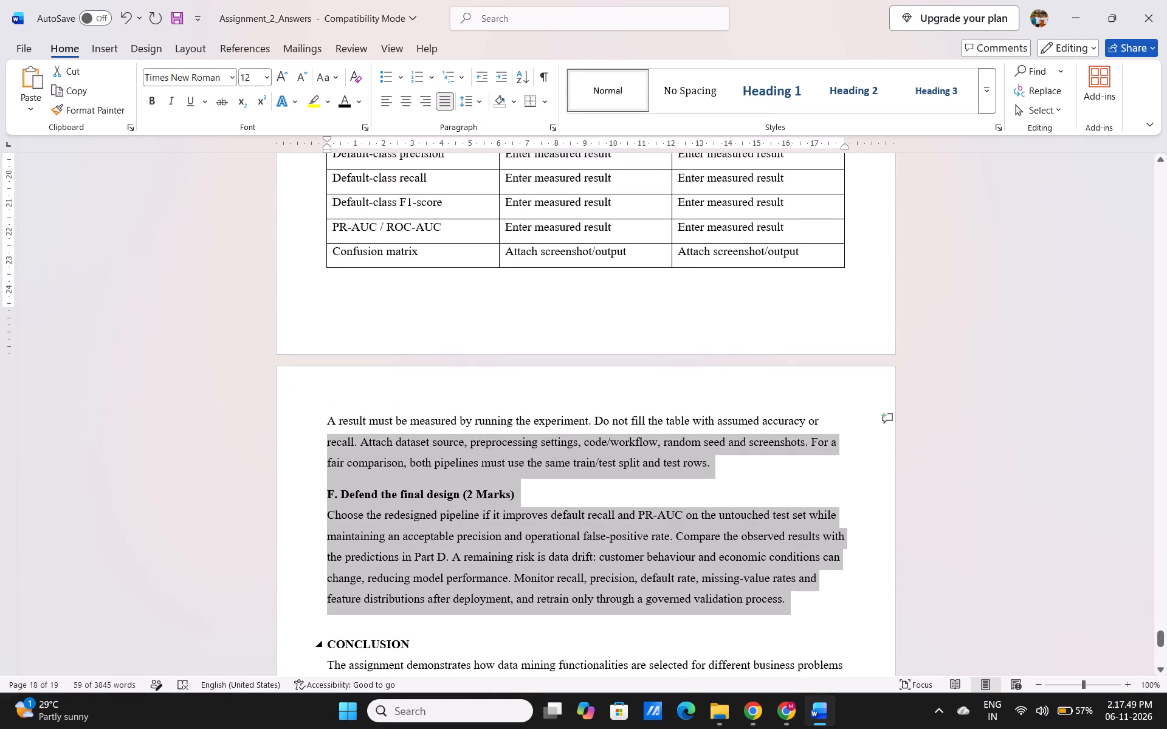
{"action": "left_click_drag", "start_coordinate": [633, 638], "coordinate": [671, 673]}
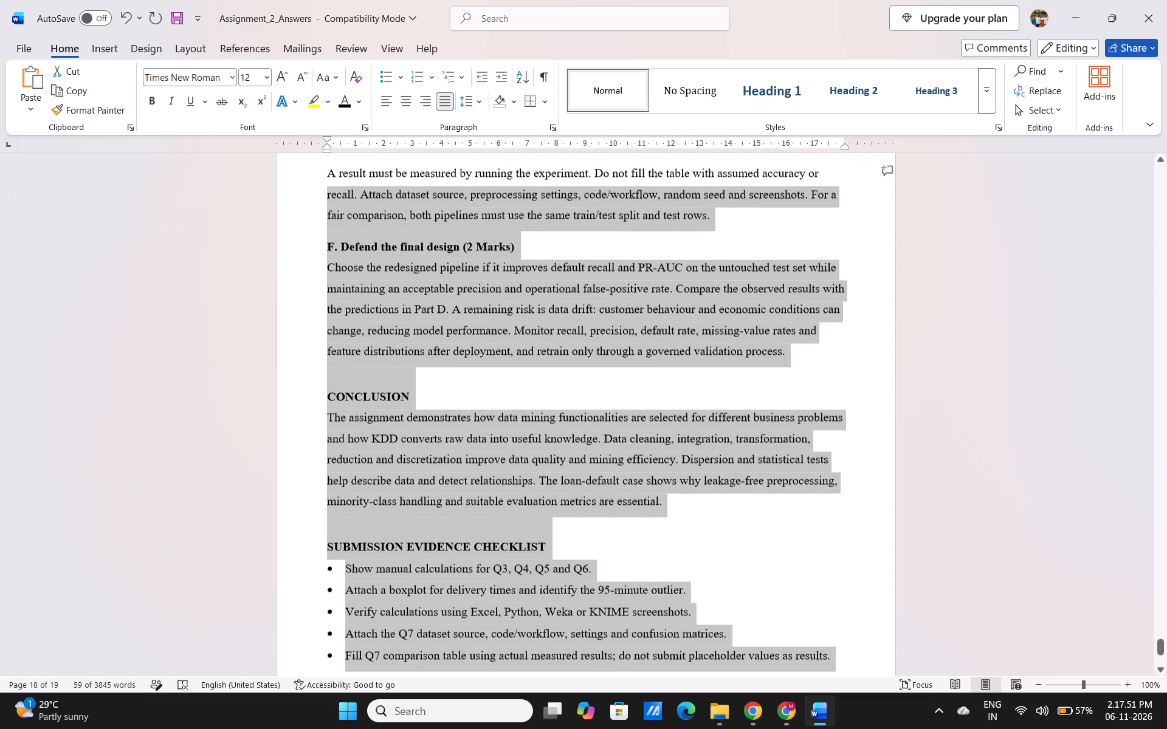
{"action": "left_click_drag", "start_coordinate": [671, 673], "coordinate": [685, 327]}
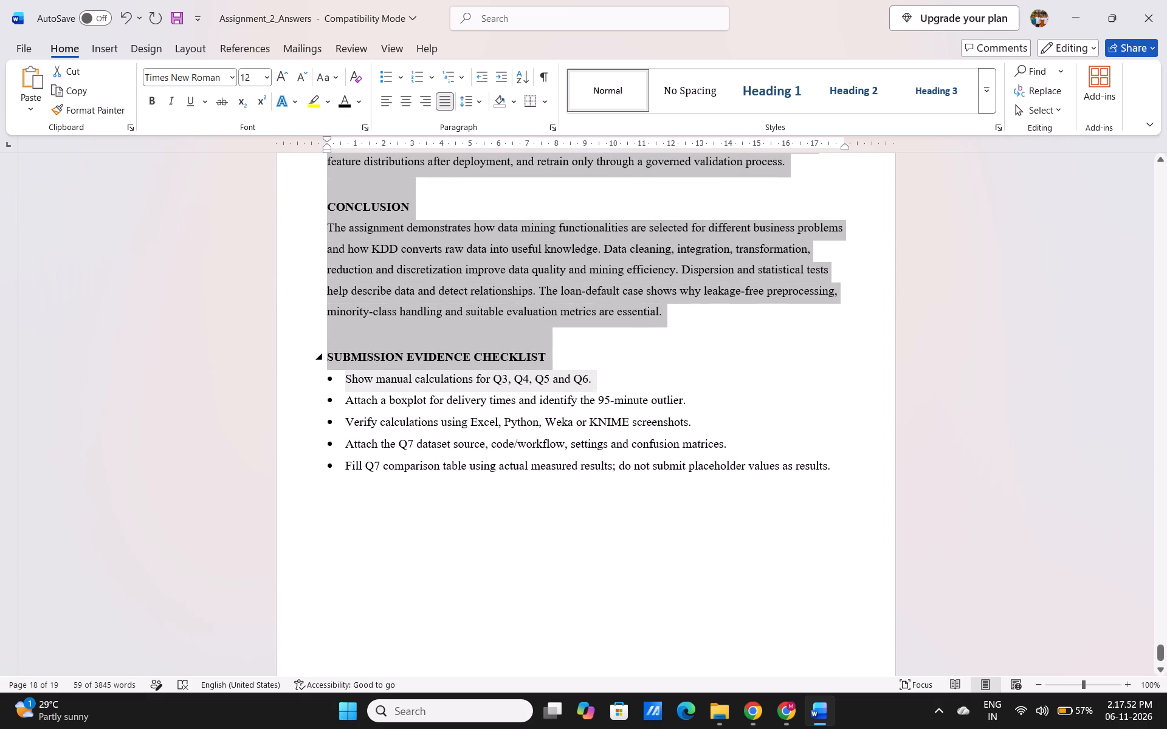
{"action": "left_click_drag", "start_coordinate": [685, 327], "coordinate": [678, 309]}
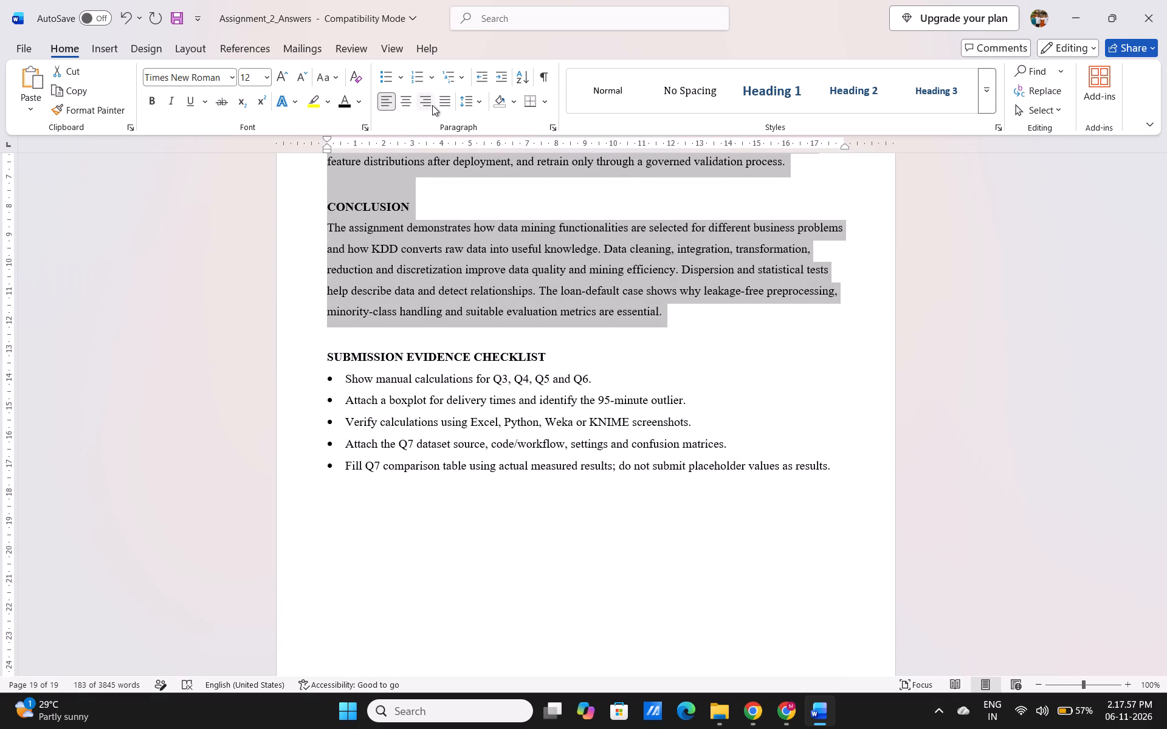
{"action": "left_click", "coordinate": [441, 106]}
{"action": "scroll", "coordinate": [463, 488], "scroll_direction": "down", "scroll_amount": 5}
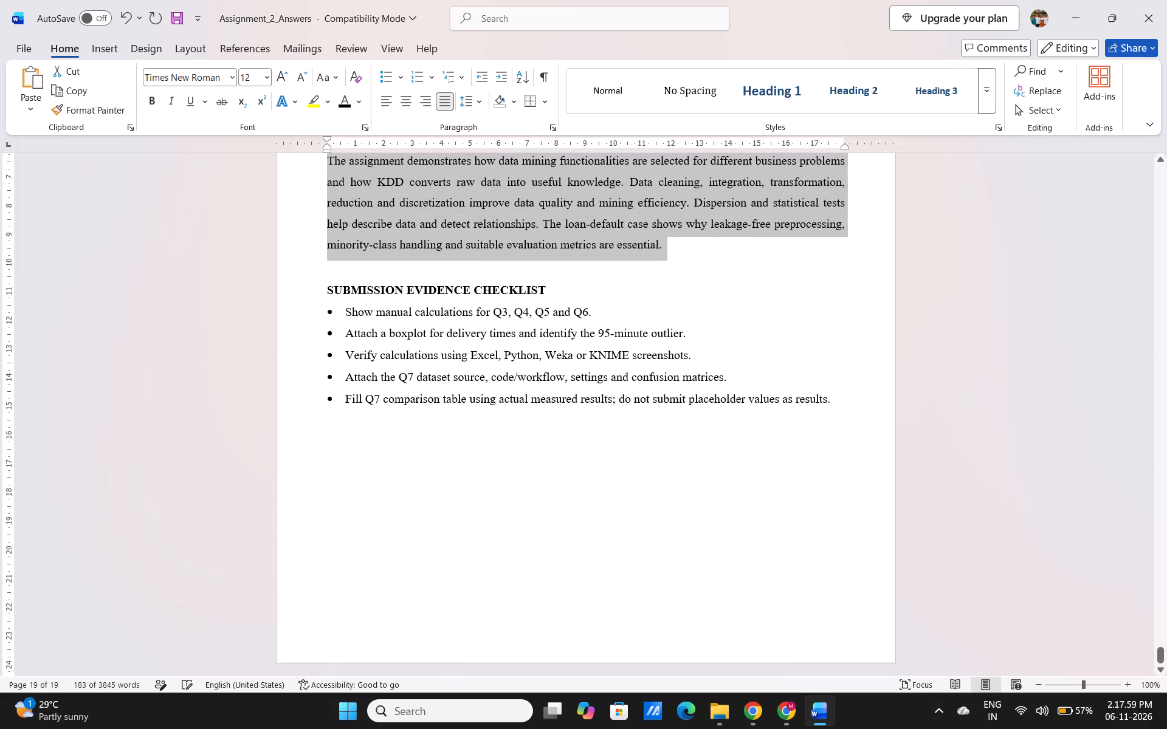
{"action": "left_click", "coordinate": [463, 488]}
Make the "Student Name:" and "Register Number:" labels on the first page bold.
{"action": "scroll", "coordinate": [463, 488], "scroll_direction": "up", "scroll_amount": 20}
{"action": "scroll", "coordinate": [463, 488], "scroll_direction": "up", "scroll_amount": 8}
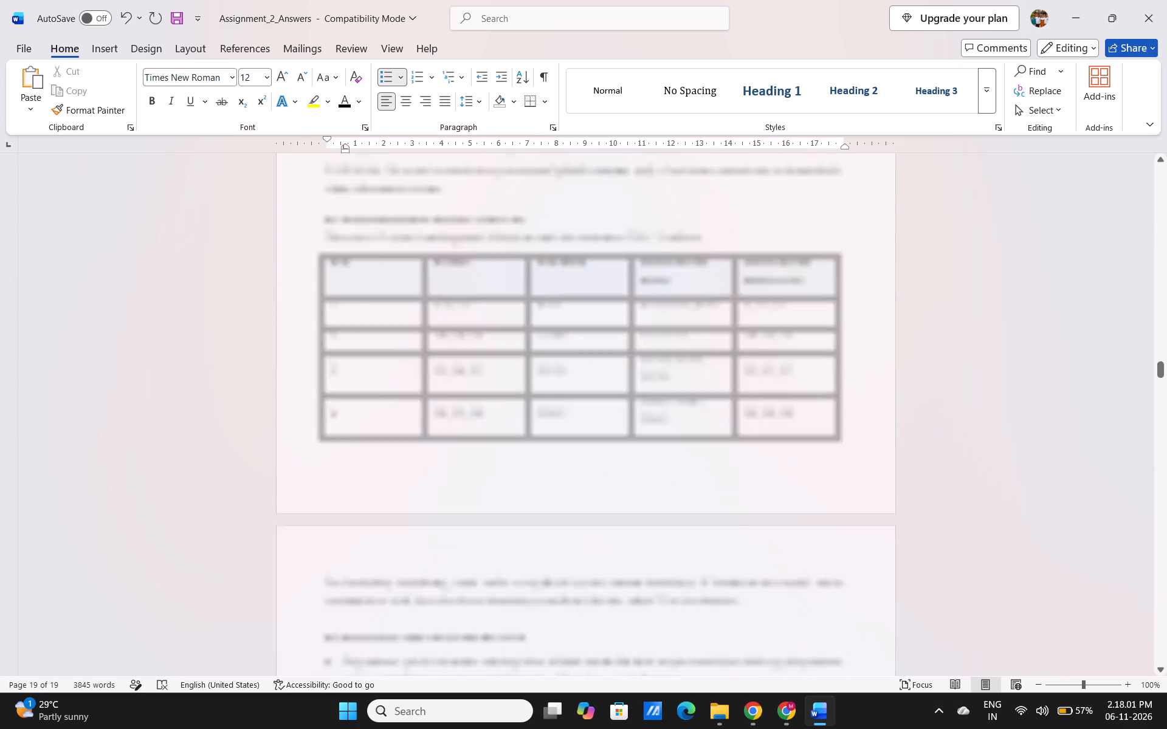
{"action": "scroll", "coordinate": [463, 488], "scroll_direction": "up", "scroll_amount": 19}
{"action": "scroll", "coordinate": [463, 484], "scroll_direction": "up", "scroll_amount": 2}
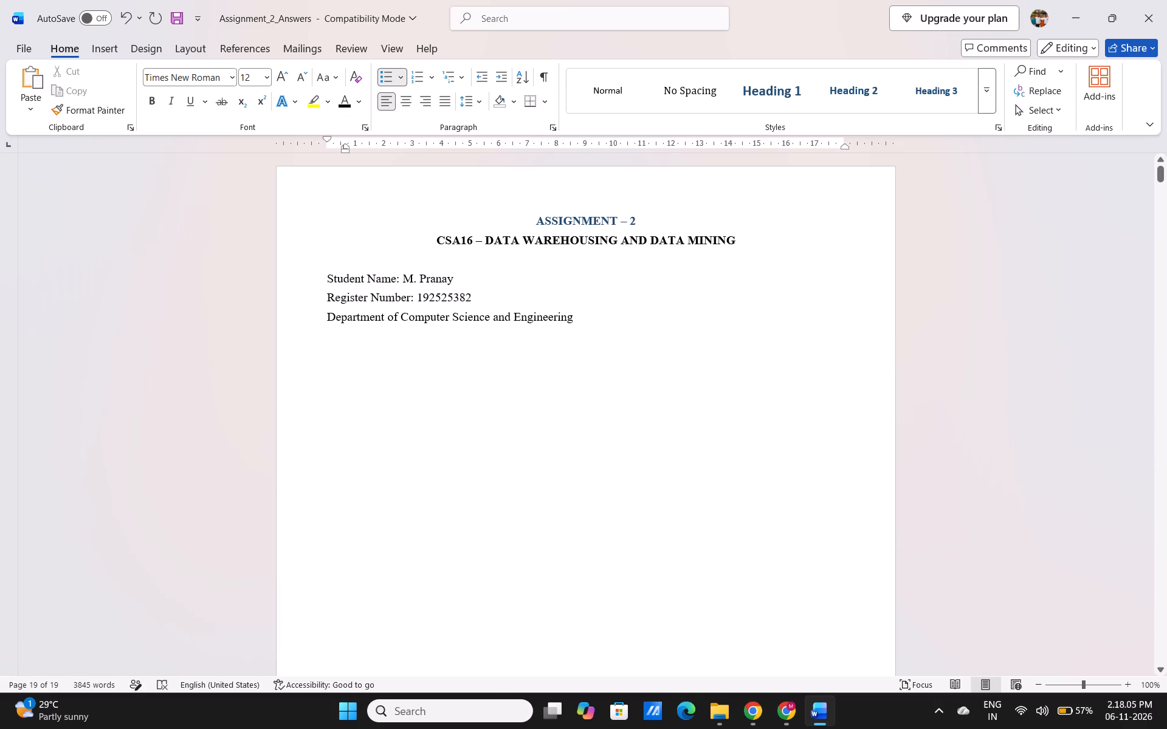
{"action": "left_click_drag", "start_coordinate": [321, 279], "coordinate": [394, 282]}
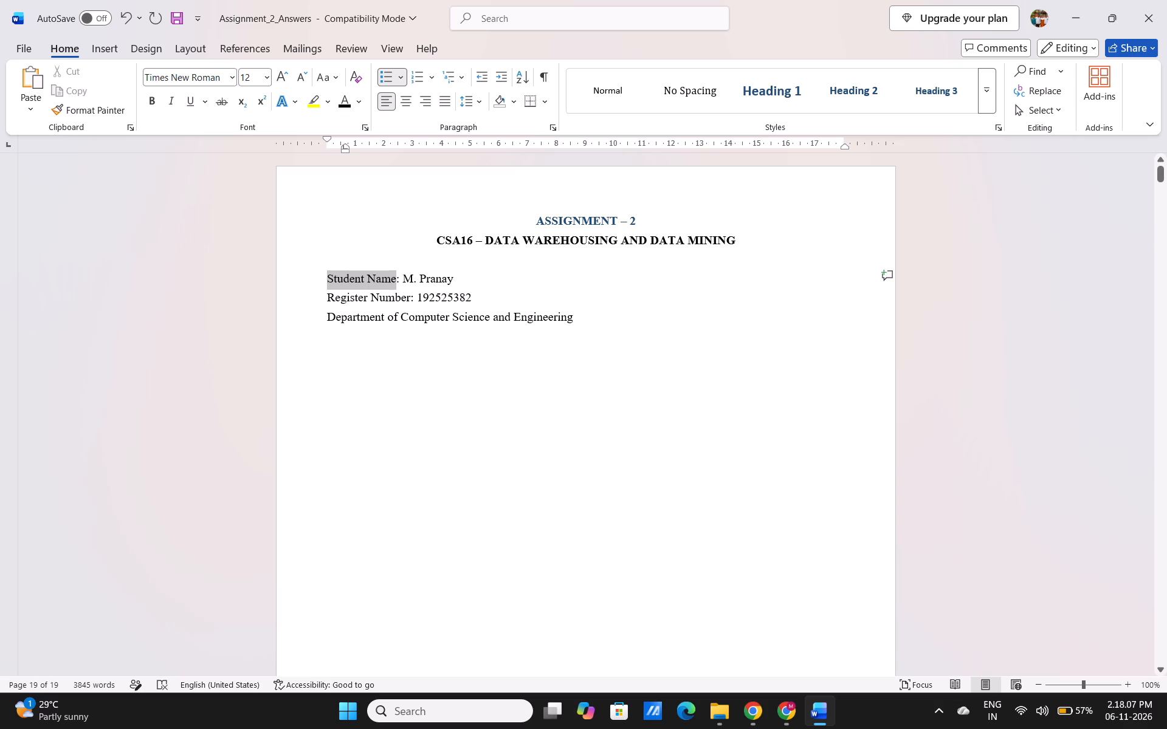
{"action": "left_click_drag", "start_coordinate": [394, 282], "coordinate": [403, 284]}
{"action": "left_click", "coordinate": [411, 264]}
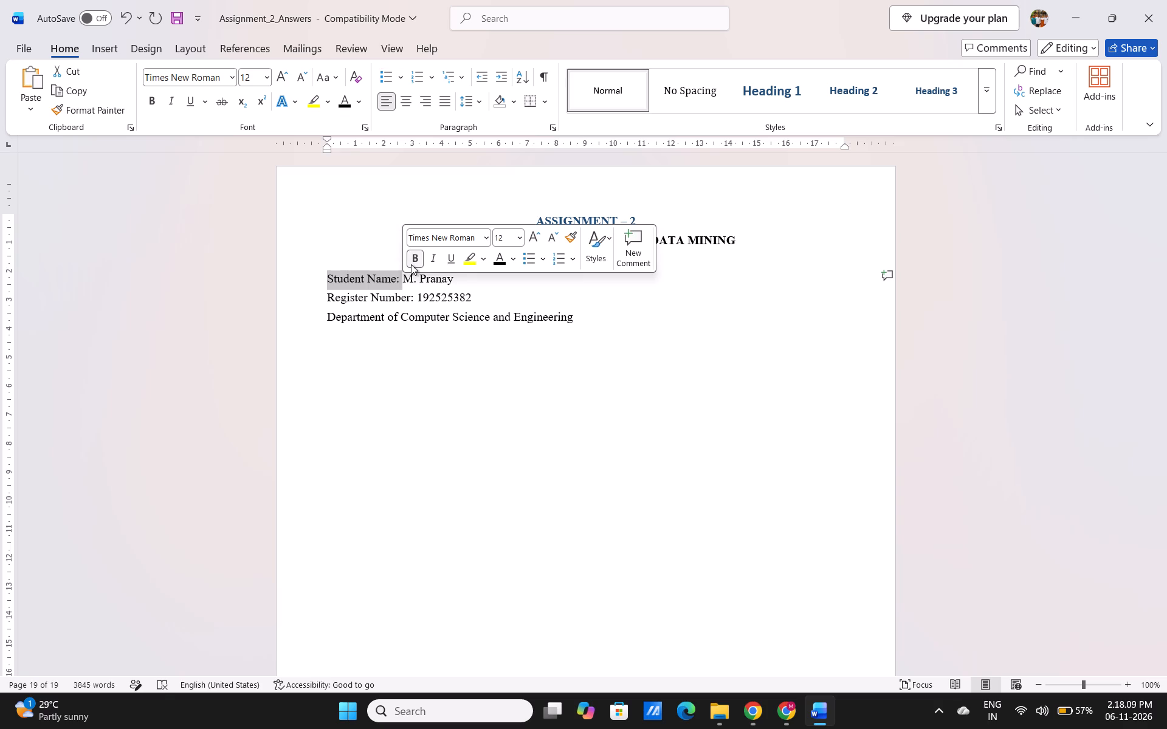
{"action": "left_click_drag", "start_coordinate": [414, 299], "coordinate": [358, 295]}
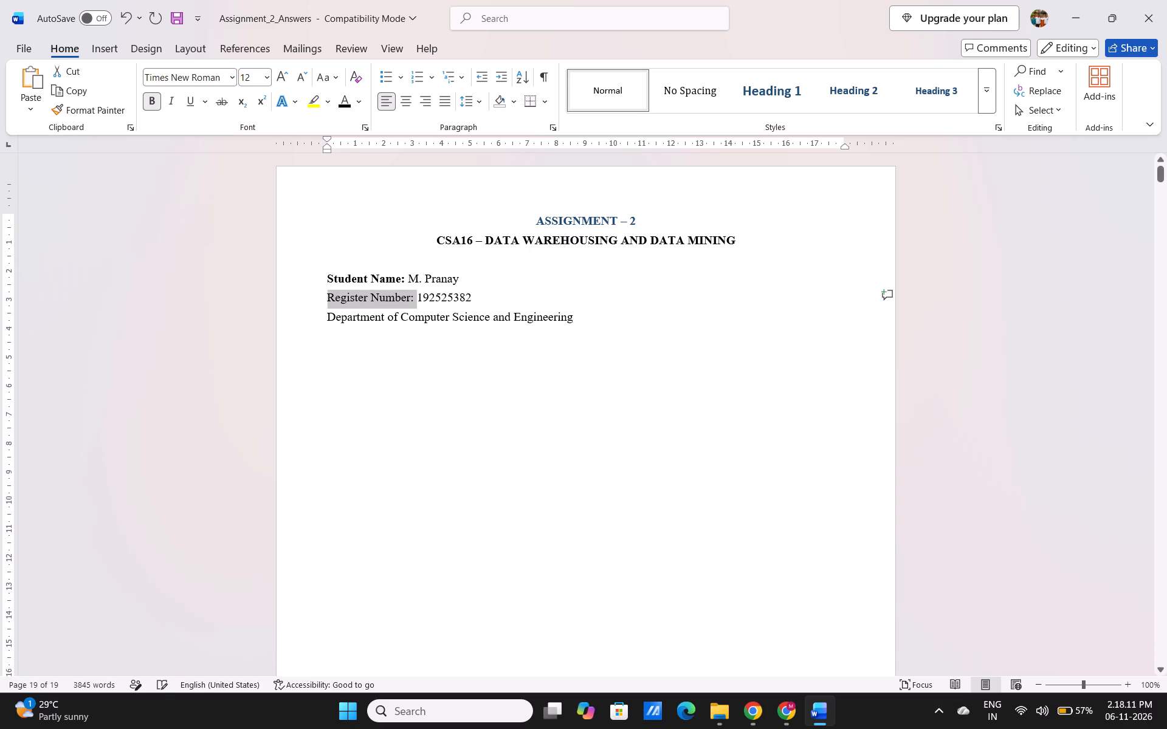
{"action": "left_click_drag", "start_coordinate": [358, 295], "coordinate": [339, 295]}
{"action": "left_click", "coordinate": [349, 270]}
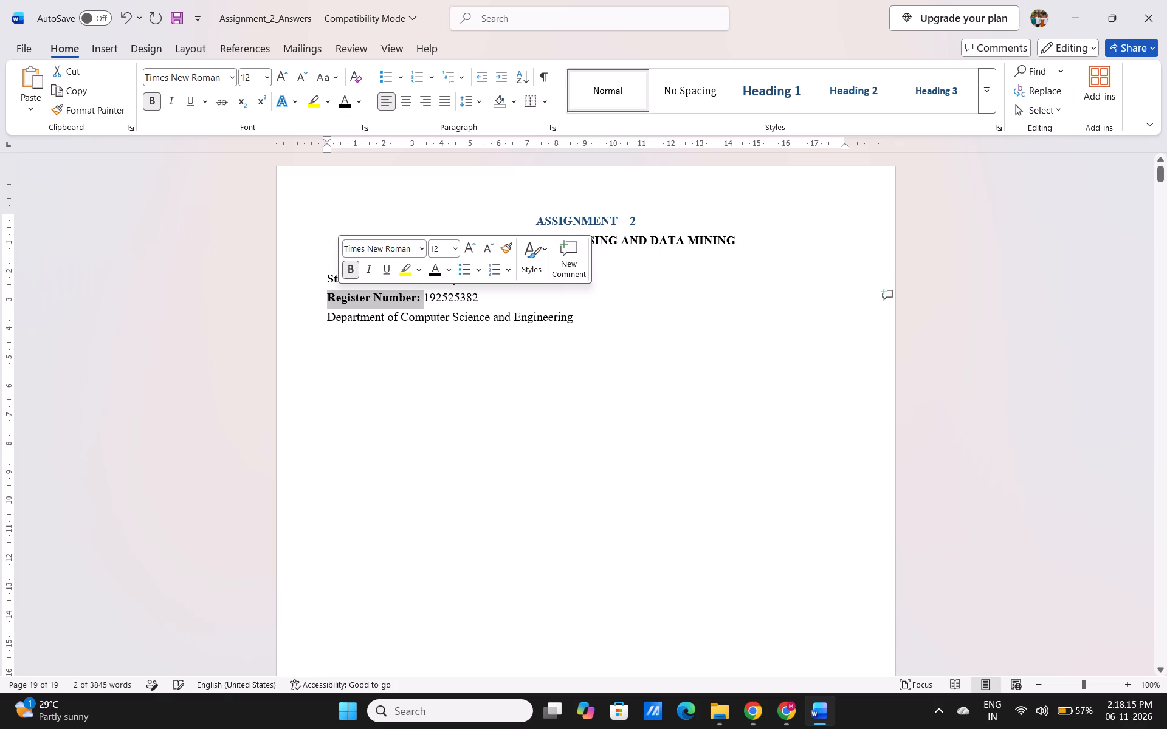
Replace "of" with a colon in the first page's department line so it reads "Department : Computer Science and Engineering".
{"action": "left_click", "coordinate": [396, 317]}
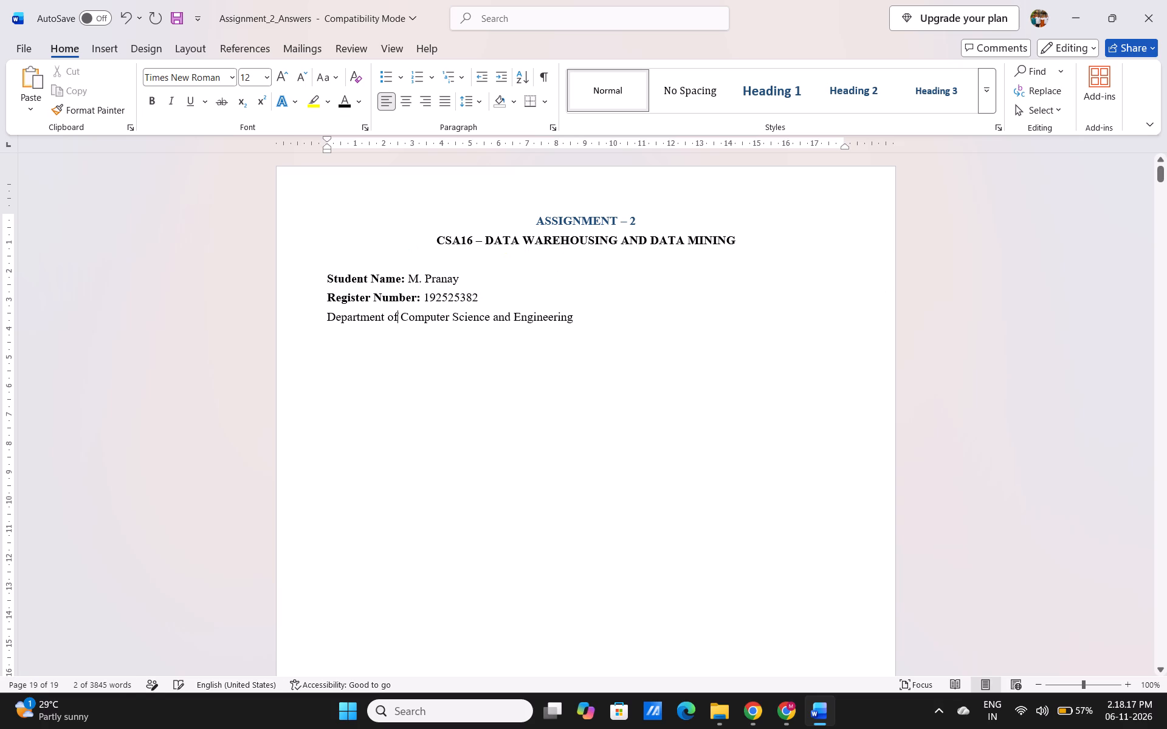
{"action": "key", "text": "BackSpace"}
{"action": "key", "text": "BackSpace"}
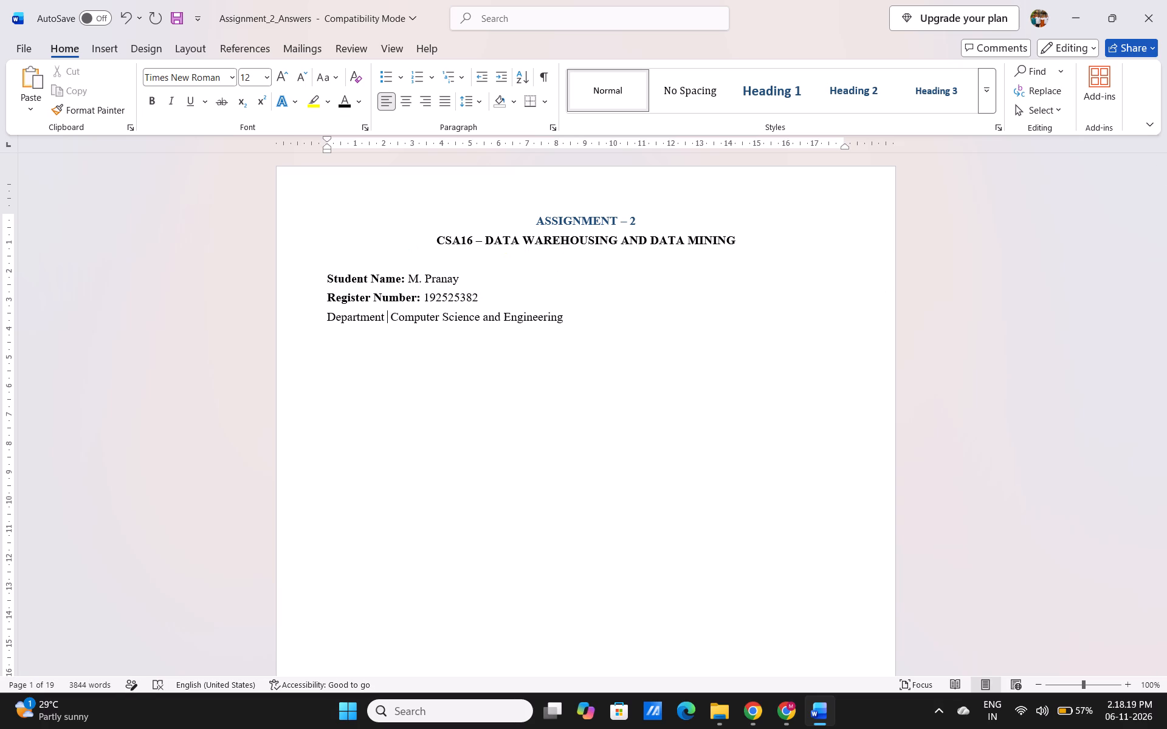
{"action": "key", "text": "Right"}
{"action": "key", "text": "Right"}
{"action": "key", "text": "Right"}
{"action": "key", "text": "Right"}
{"action": "key", "text": "Right"}
{"action": "key", "text": "Right"}
{"action": "key", "text": "Right"}
{"action": "key", "text": "Right"}
{"action": "key", "text": "Right"}
{"action": "key", "text": "Right"}
{"action": "key", "text": "shift+colon"}
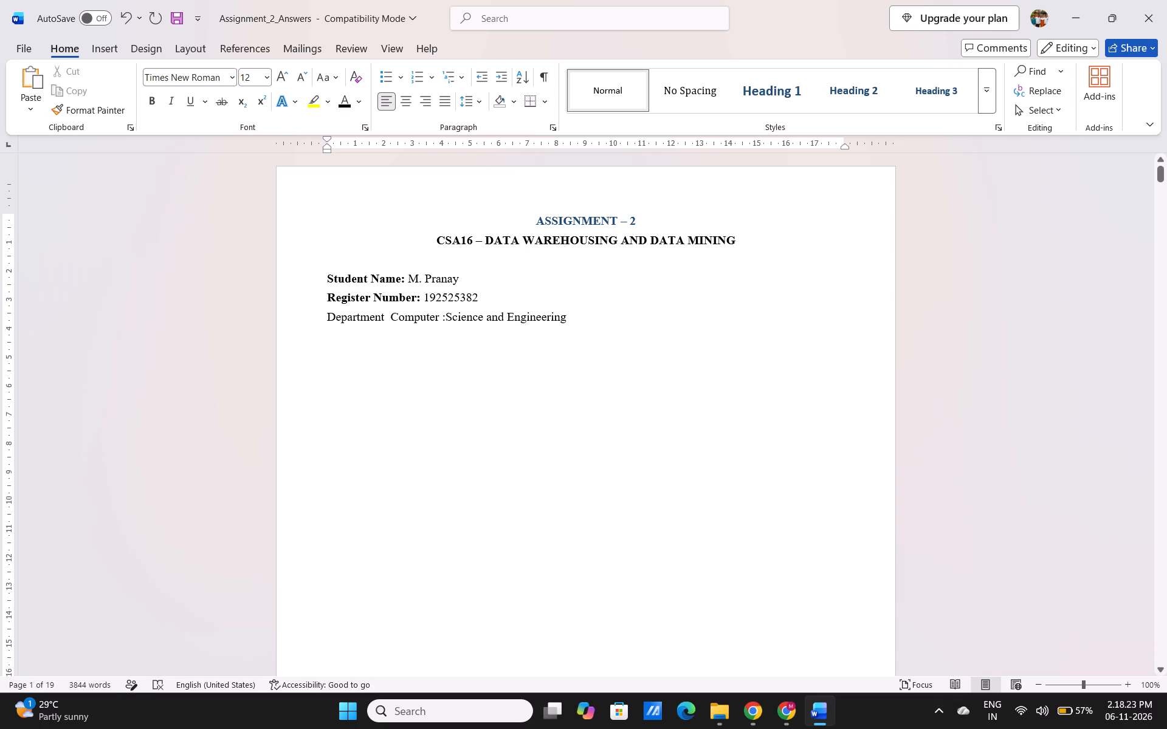
{"action": "key", "text": "BackSpace"}
{"action": "key", "text": "Left"}
{"action": "key", "text": "Left"}
{"action": "key", "text": "Left"}
{"action": "key", "text": "Left"}
{"action": "key", "text": "Left"}
{"action": "key", "text": "Left"}
{"action": "key", "text": "Left"}
{"action": "key", "text": "Left"}
{"action": "key", "text": "Left"}
{"action": "key", "text": "Left"}
{"action": "key", "text": "Left"}
{"action": "key", "text": "Left"}
{"action": "key", "text": "Left"}
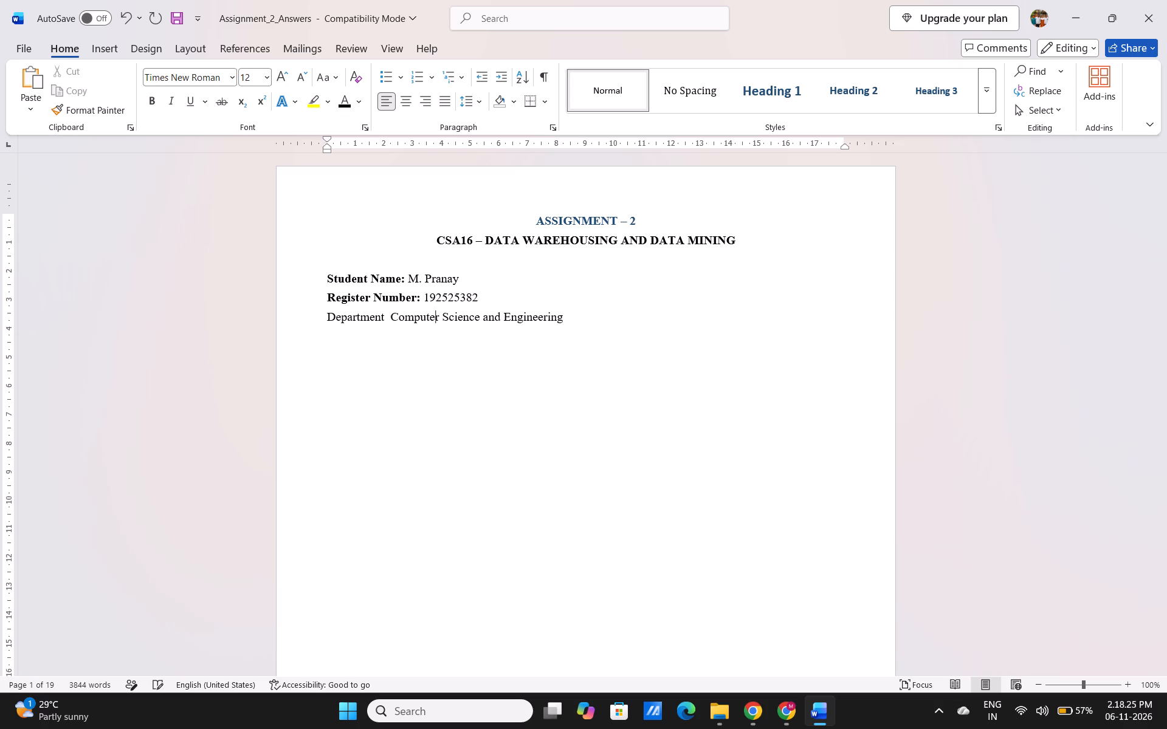
{"action": "key", "text": "Right"}
{"action": "key", "text": "Right"}
{"action": "key", "text": "Right"}
{"action": "key", "text": "shift+colon"}
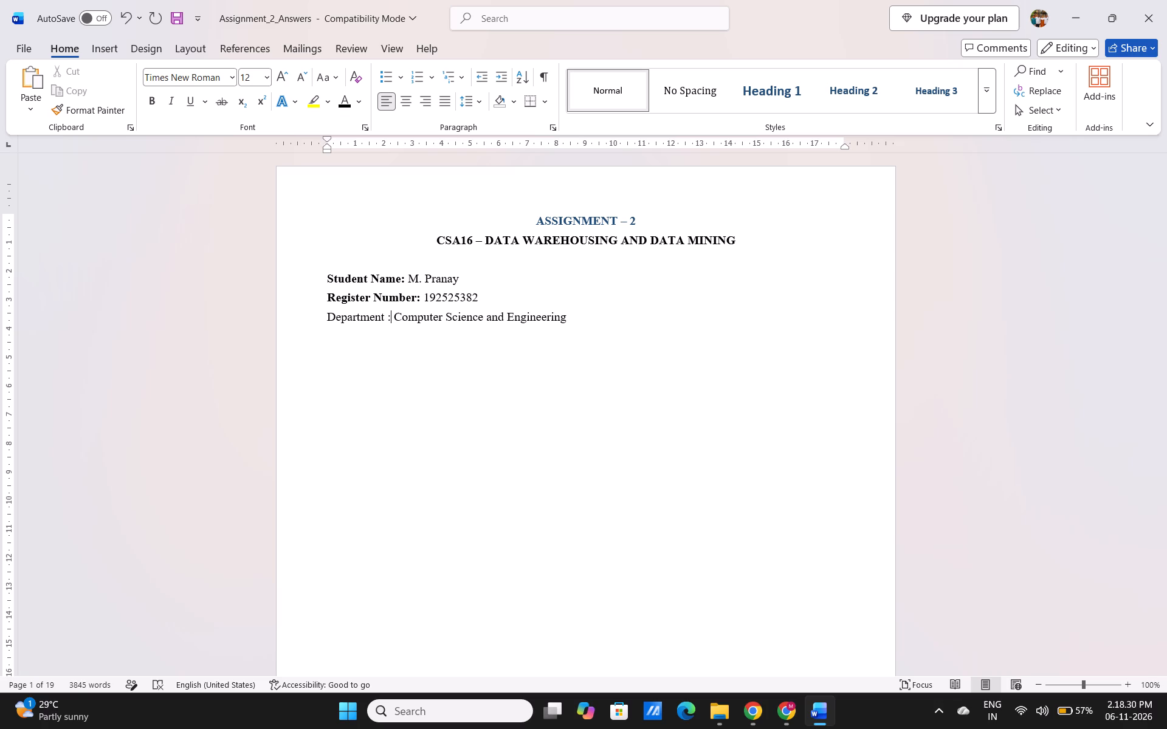
Make the "Department" label and its colon bold, and remove the space before the colon.
{"action": "key", "text": "shift+Left"}
{"action": "key", "text": "shift+Left"}
{"action": "key", "text": "shift+Left"}
{"action": "key", "text": "shift+Left"}
{"action": "key", "text": "shift+Left"}
{"action": "key", "text": "shift+Left"}
{"action": "key", "text": "shift+Left"}
{"action": "key", "text": "shift+Left"}
{"action": "key", "text": "shift+Left"}
{"action": "key", "text": "shift+Left"}
{"action": "key", "text": "shift+Left"}
{"action": "key", "text": "shift+Left"}
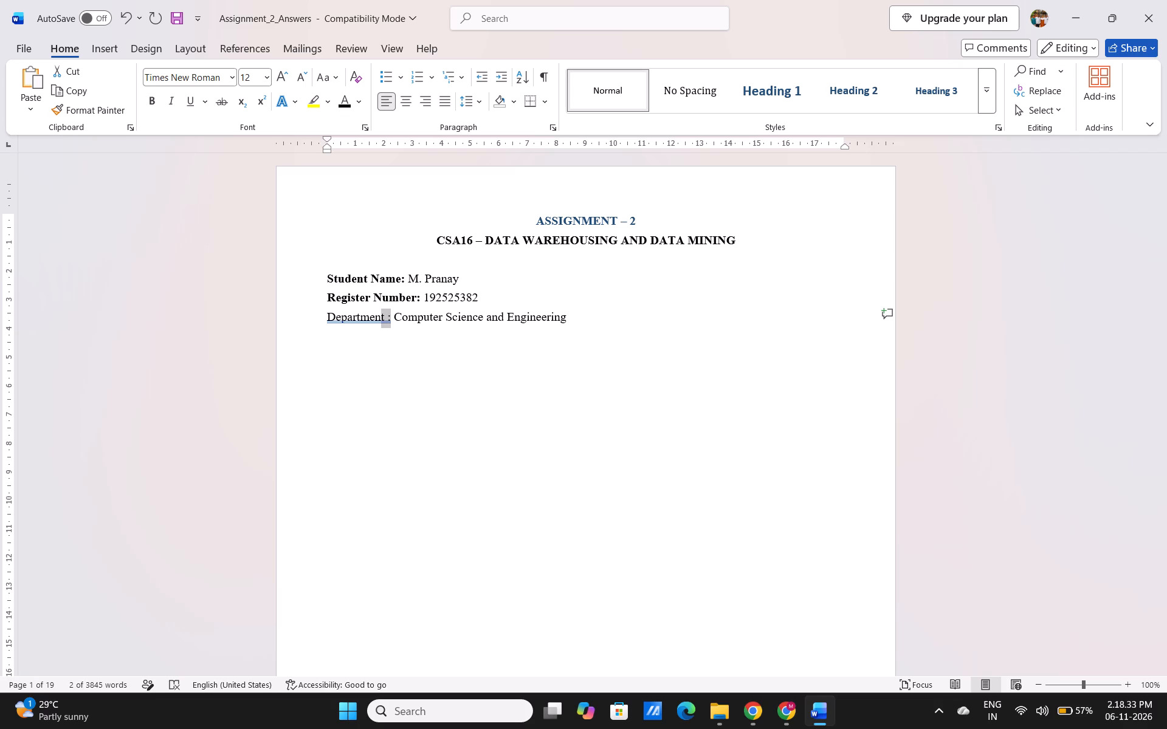
{"action": "key", "text": "ctrl+b"}
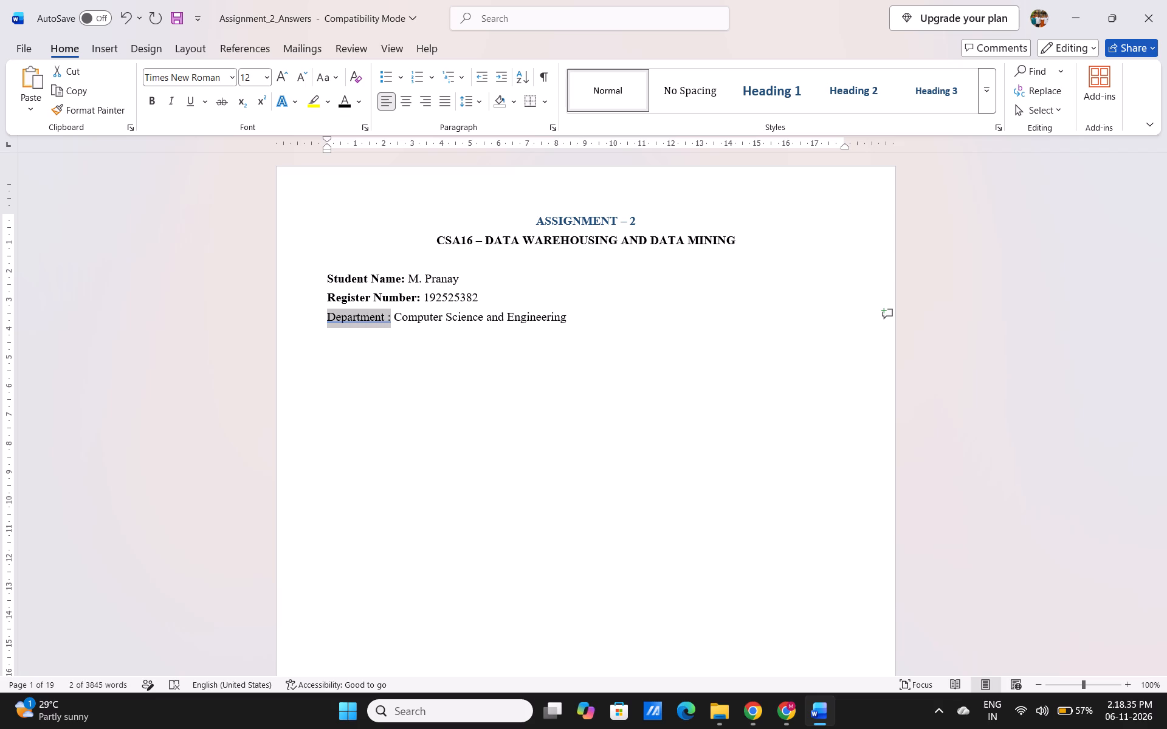
{"action": "left_click", "coordinate": [392, 325]}
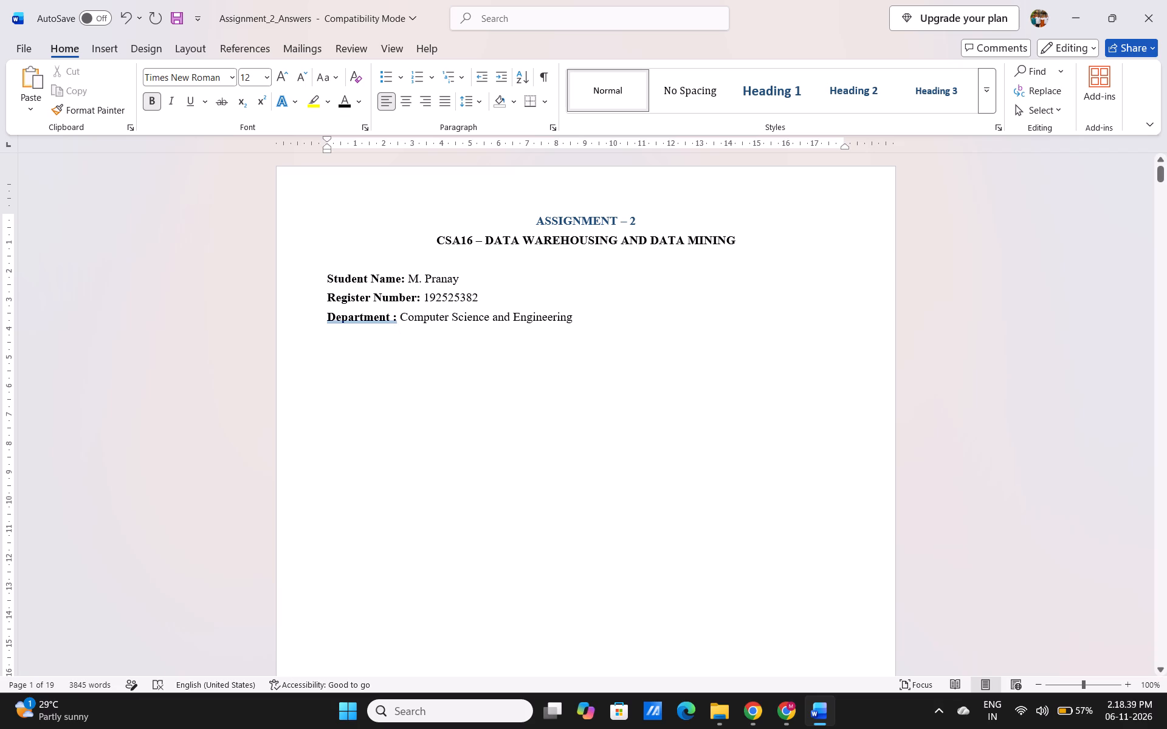
{"action": "key", "text": "BackSpace"}
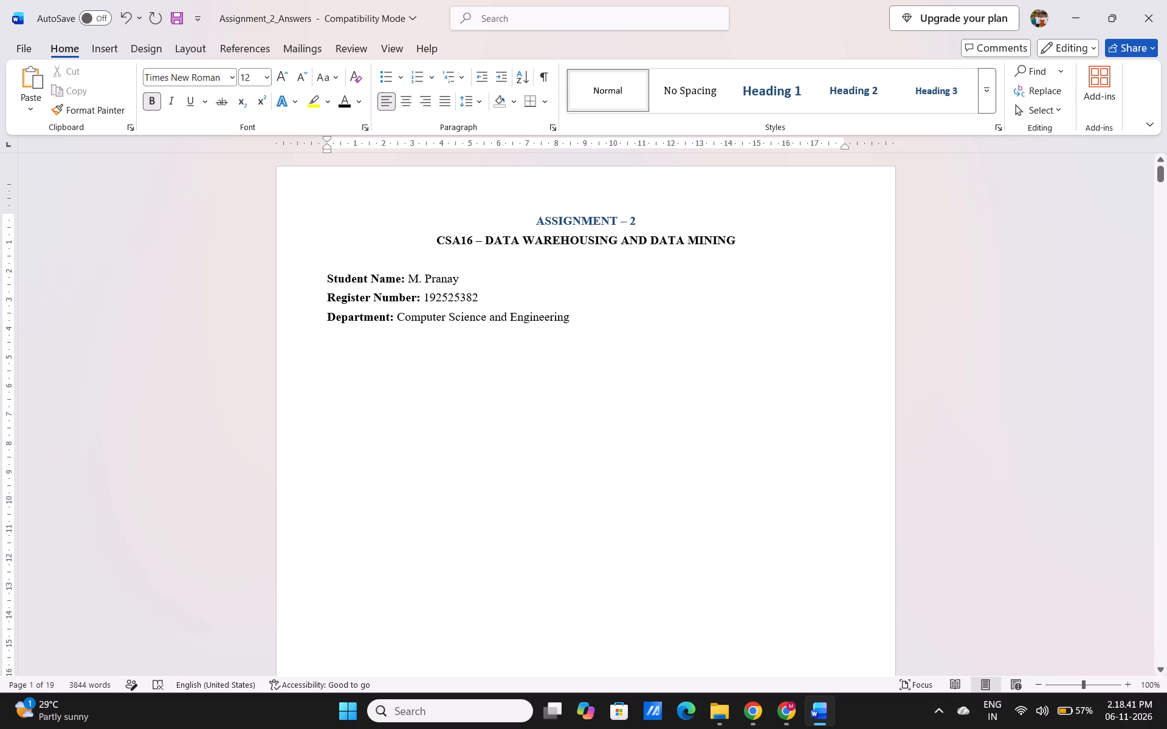
Enlarge the "ASSIGNMENT – 2" title on the first page by two font-size increments.
{"action": "left_click", "coordinate": [531, 224]}
{"action": "left_click_drag", "start_coordinate": [642, 216], "coordinate": [549, 217]}
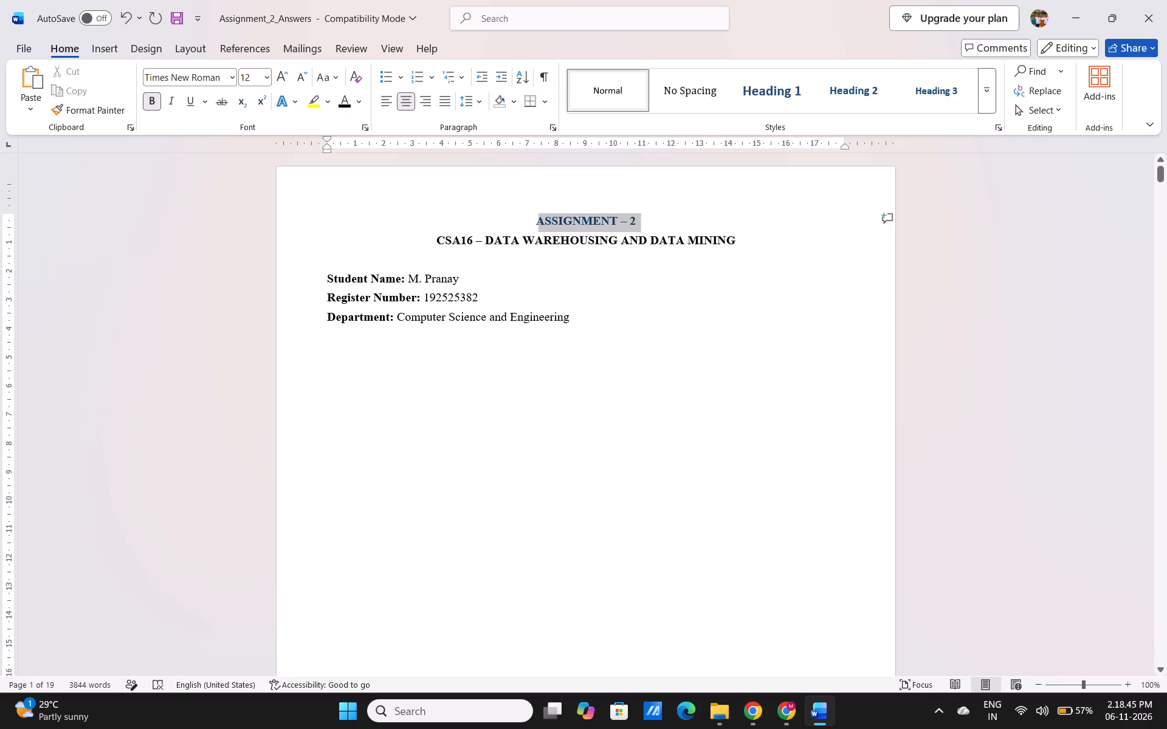
{"action": "left_click_drag", "start_coordinate": [549, 217], "coordinate": [542, 214]}
{"action": "double_click", "coordinate": [670, 170]}
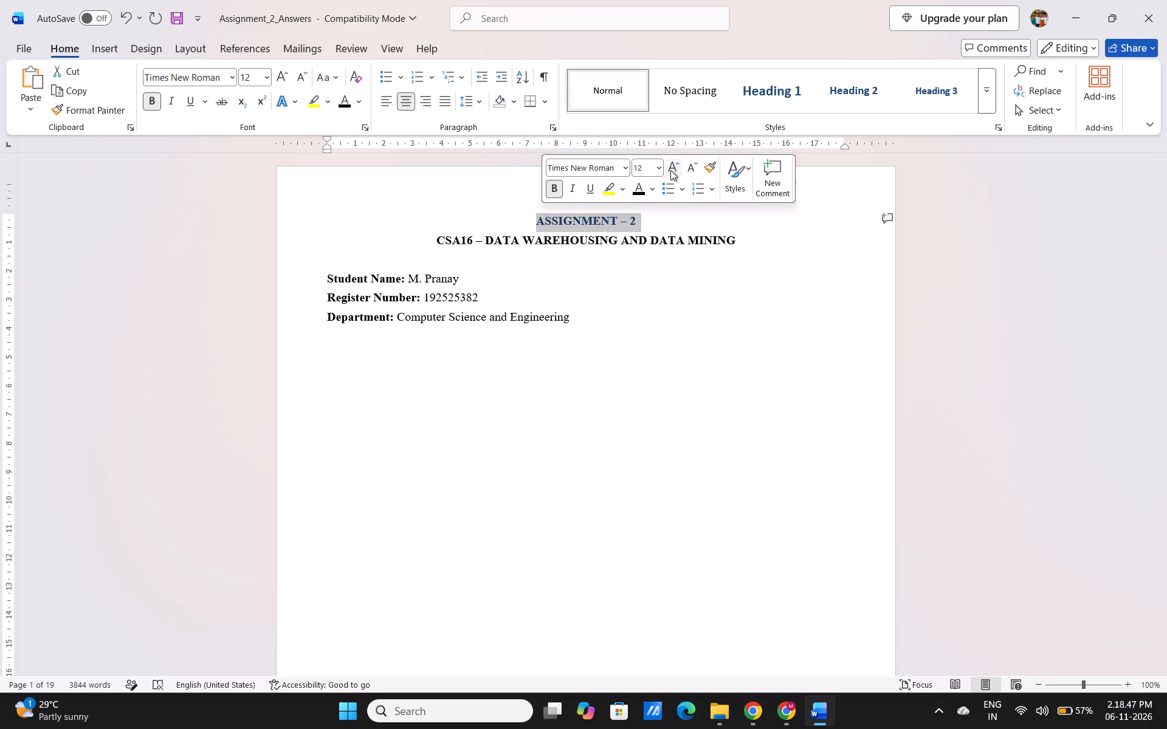
{"action": "left_click", "coordinate": [649, 374]}
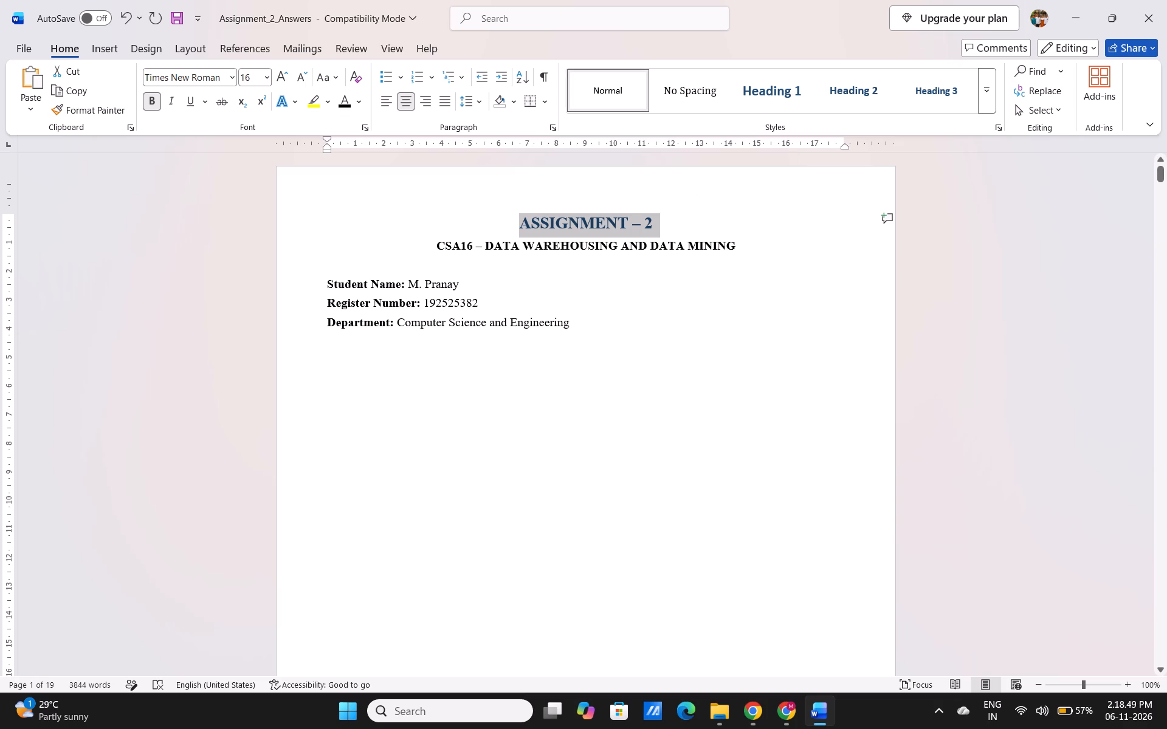
Save the Assignment_2_Answers document.
{"action": "left_click", "coordinate": [176, 23]}
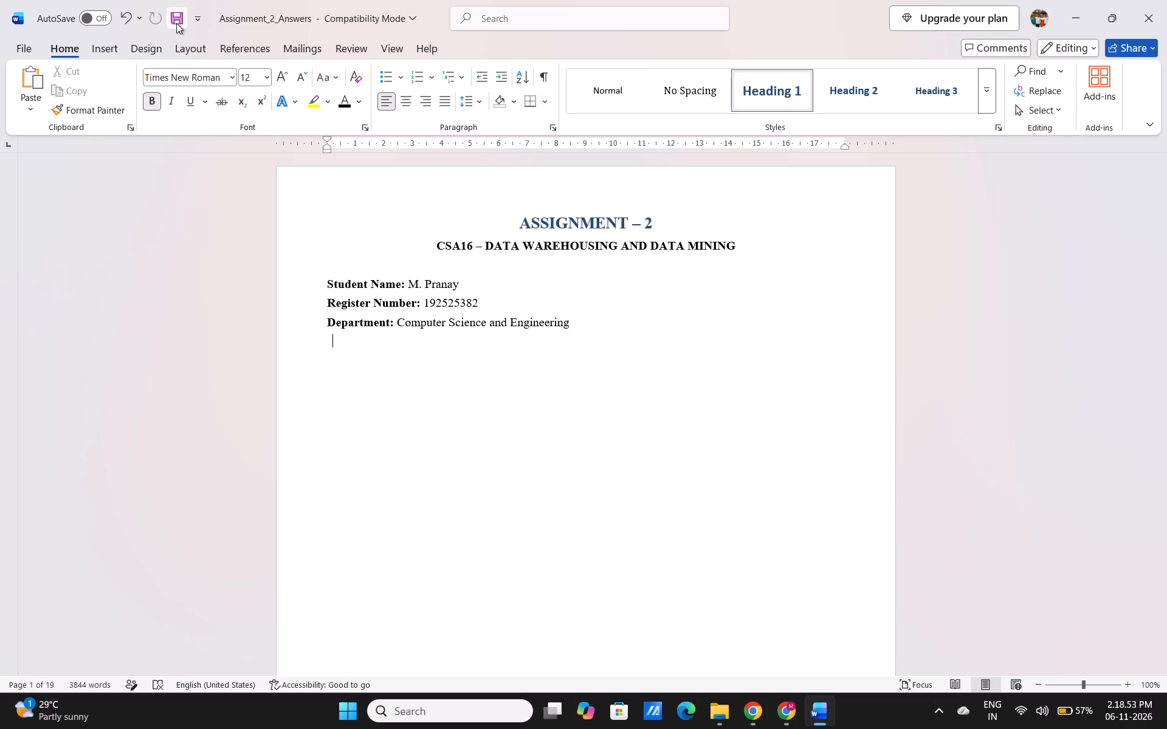
Start exporting the document as a PDF and choose the DWDM folder as its destination.
{"action": "left_click", "coordinate": [33, 51]}
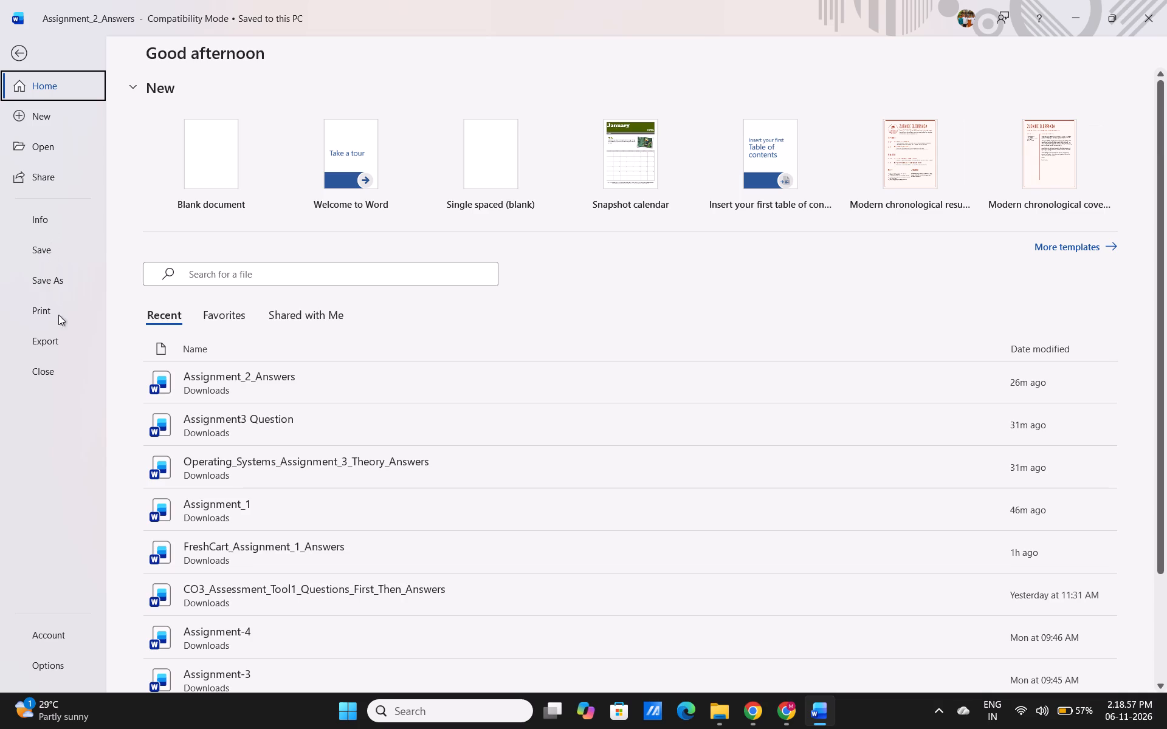
{"action": "left_click", "coordinate": [58, 341]}
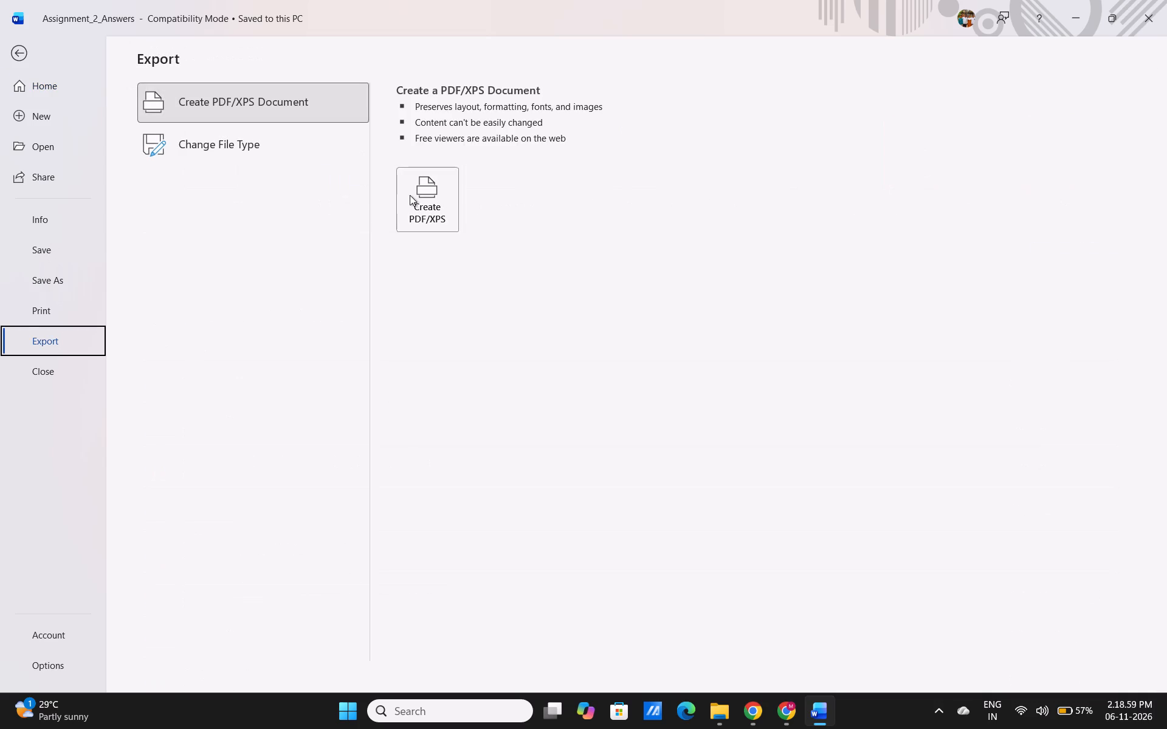
{"action": "left_click", "coordinate": [411, 194]}
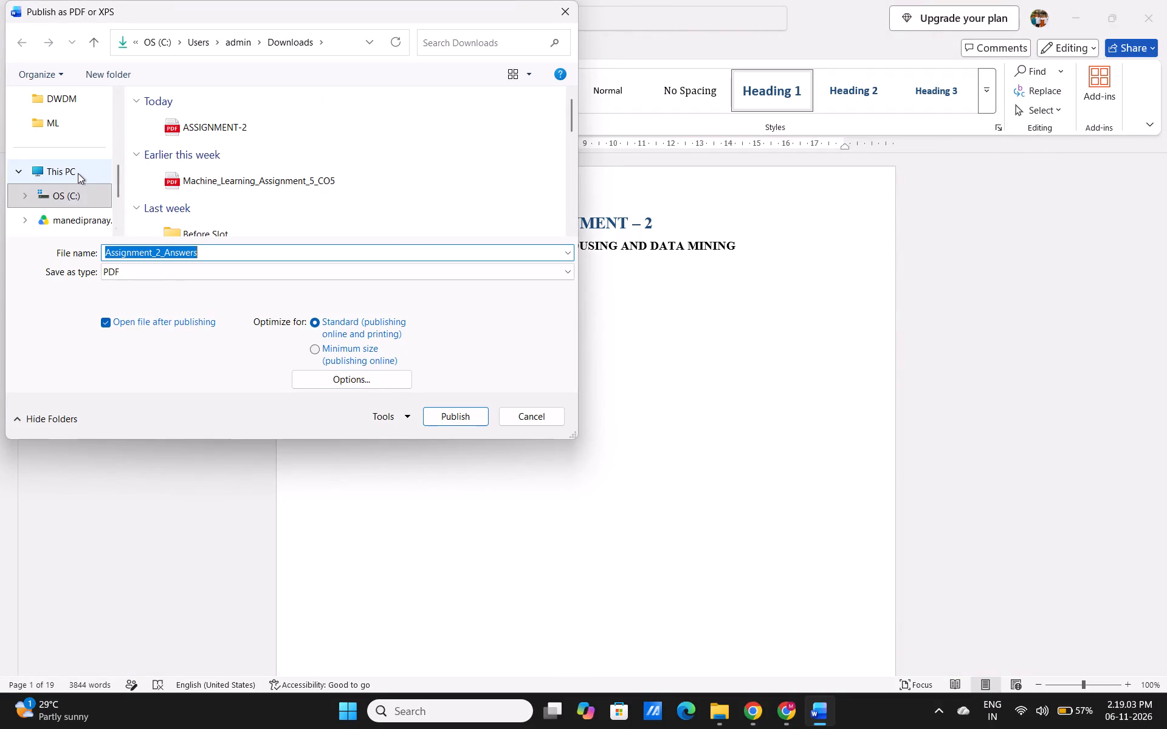
{"action": "scroll", "coordinate": [78, 173], "scroll_direction": "up", "scroll_amount": 5}
{"action": "scroll", "coordinate": [71, 230], "scroll_direction": "down", "scroll_amount": 2}
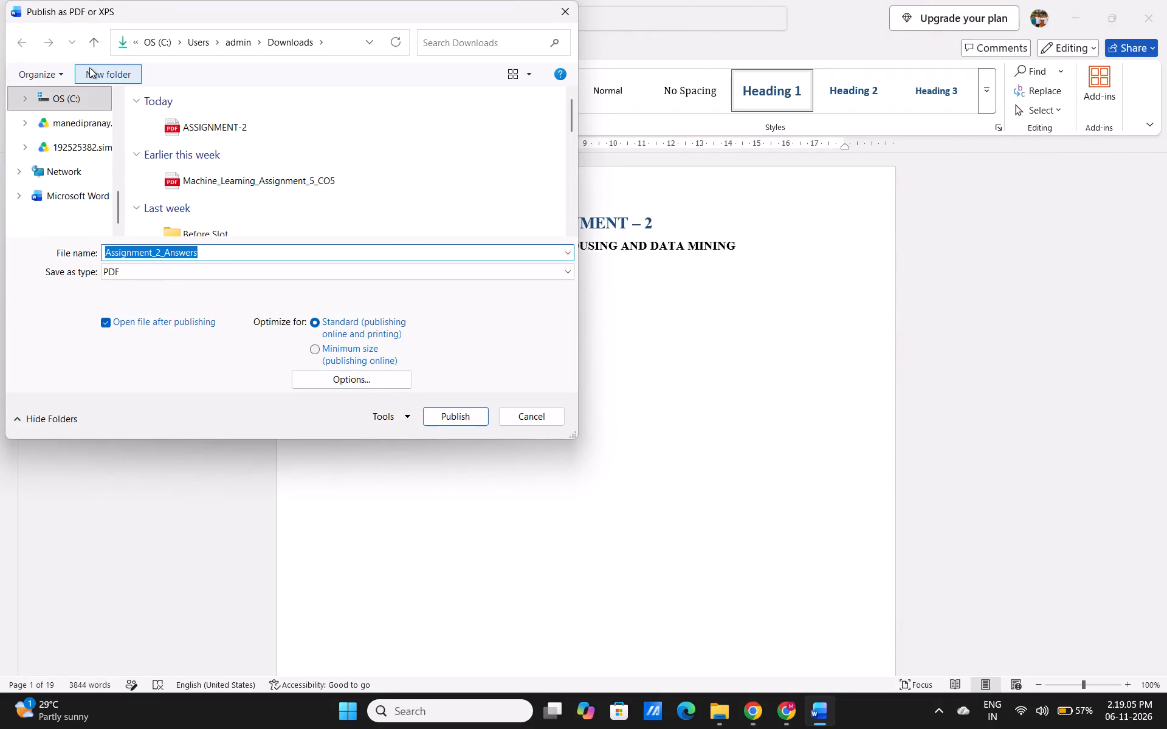
{"action": "scroll", "coordinate": [89, 67], "scroll_direction": "up", "scroll_amount": 1}
{"action": "left_click", "coordinate": [116, 159]}
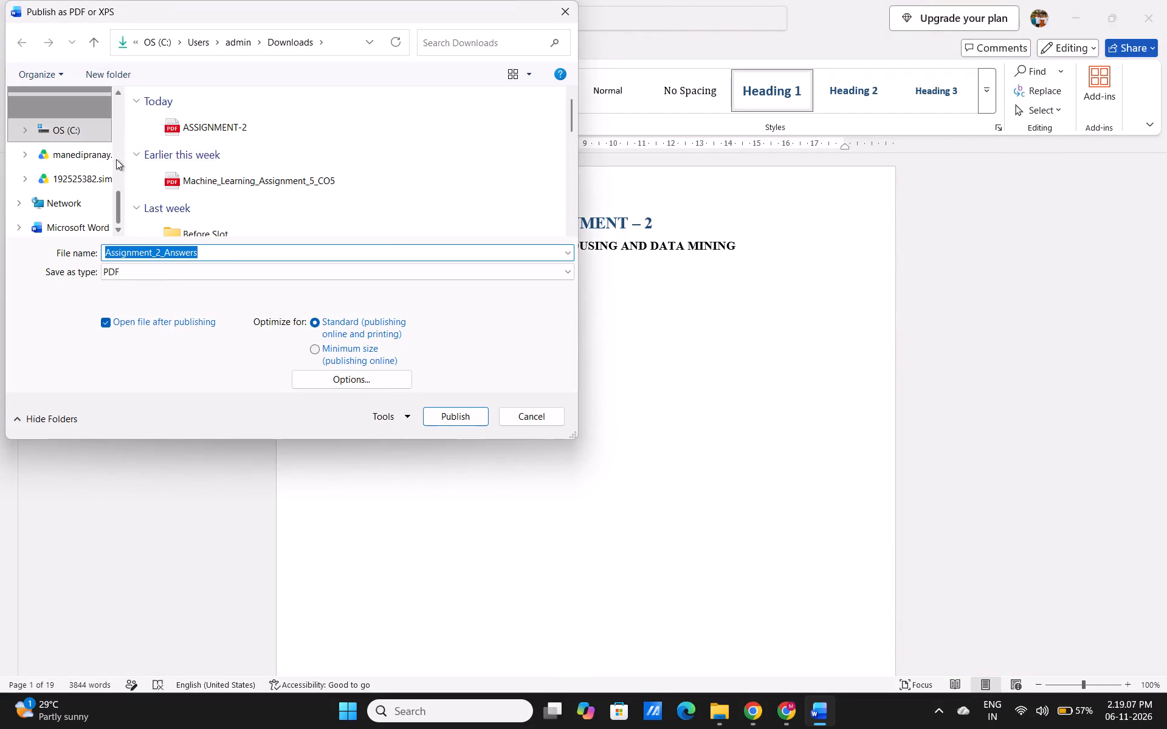
{"action": "left_click", "coordinate": [72, 96]}
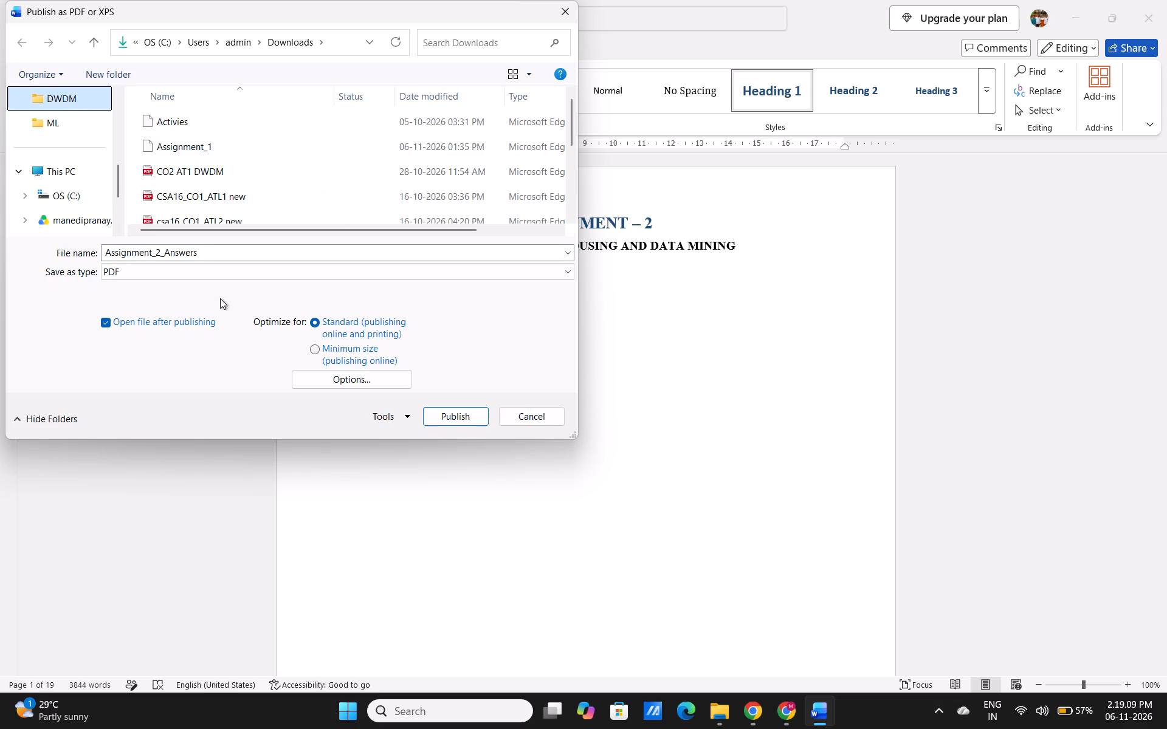
Shorten the PDF's file name to Assignment_2 and publish it in the DWDM folder.
{"action": "left_click", "coordinate": [210, 253]}
{"action": "left_click", "coordinate": [210, 253]}
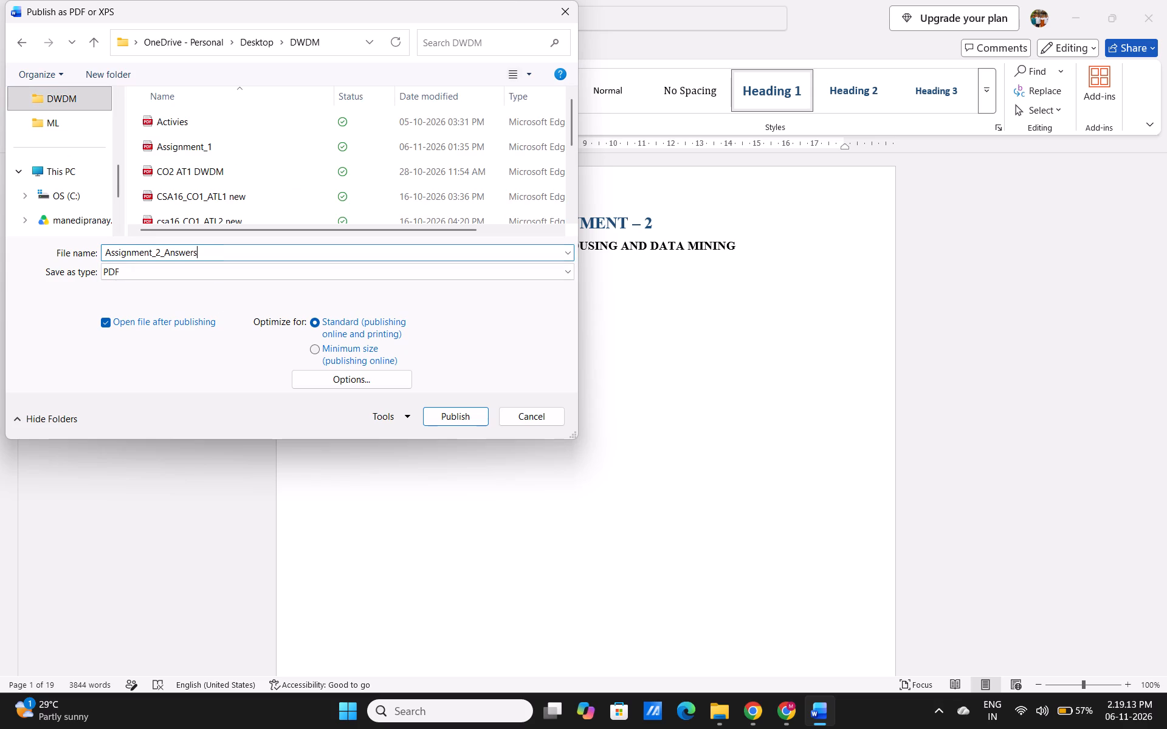
{"action": "left_click", "coordinate": [210, 253]}
{"action": "key", "text": "BackSpace"}
{"action": "key", "text": "BackSpace"}
{"action": "key", "text": "BackSpace"}
{"action": "key", "text": "BackSpace"}
{"action": "key", "text": "BackSpace"}
{"action": "key", "text": "BackSpace"}
{"action": "key", "text": "BackSpace"}
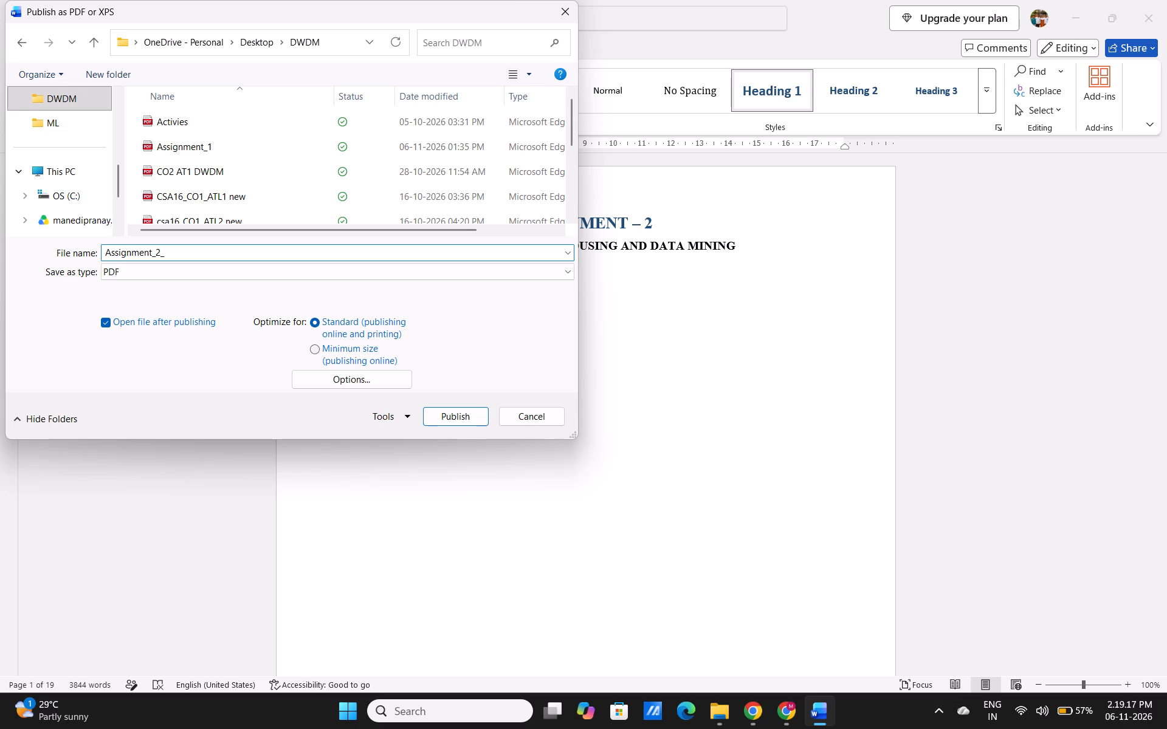
{"action": "key", "text": "BackSpace"}
{"action": "scroll", "coordinate": [210, 253], "scroll_direction": "up", "scroll_amount": 4}
{"action": "scroll", "coordinate": [114, 192], "scroll_direction": "up", "scroll_amount": 5}
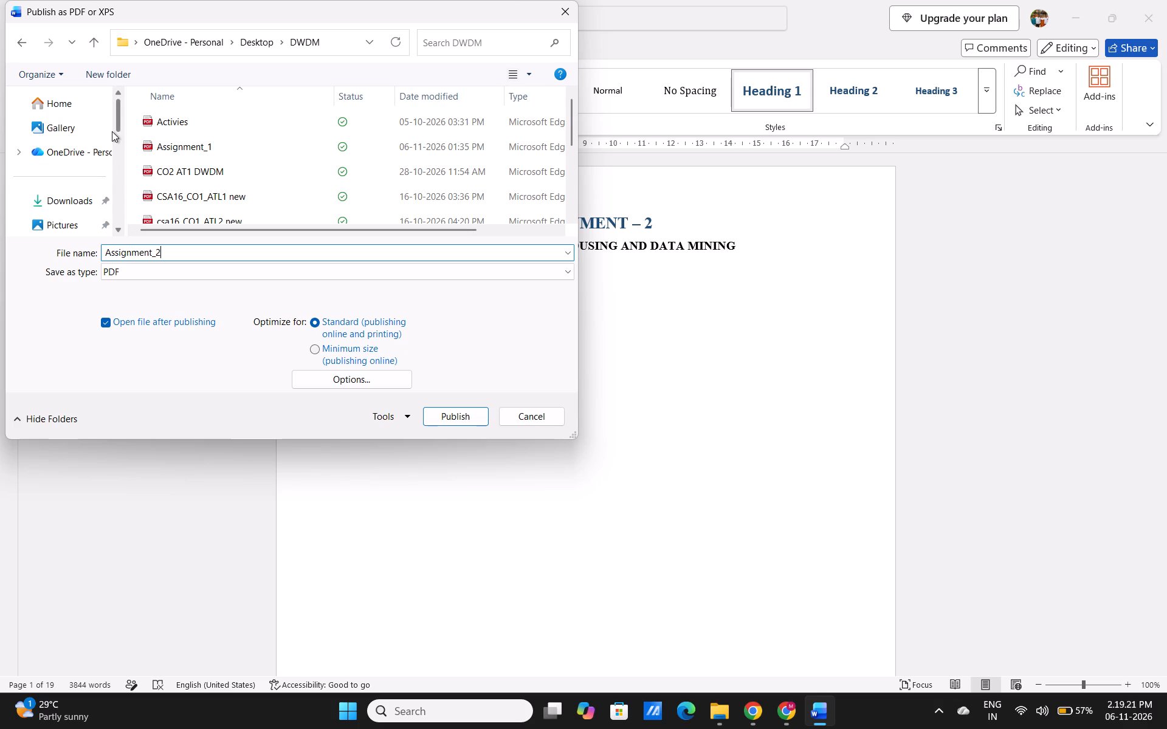
{"action": "left_click_drag", "start_coordinate": [112, 131], "coordinate": [117, 174]}
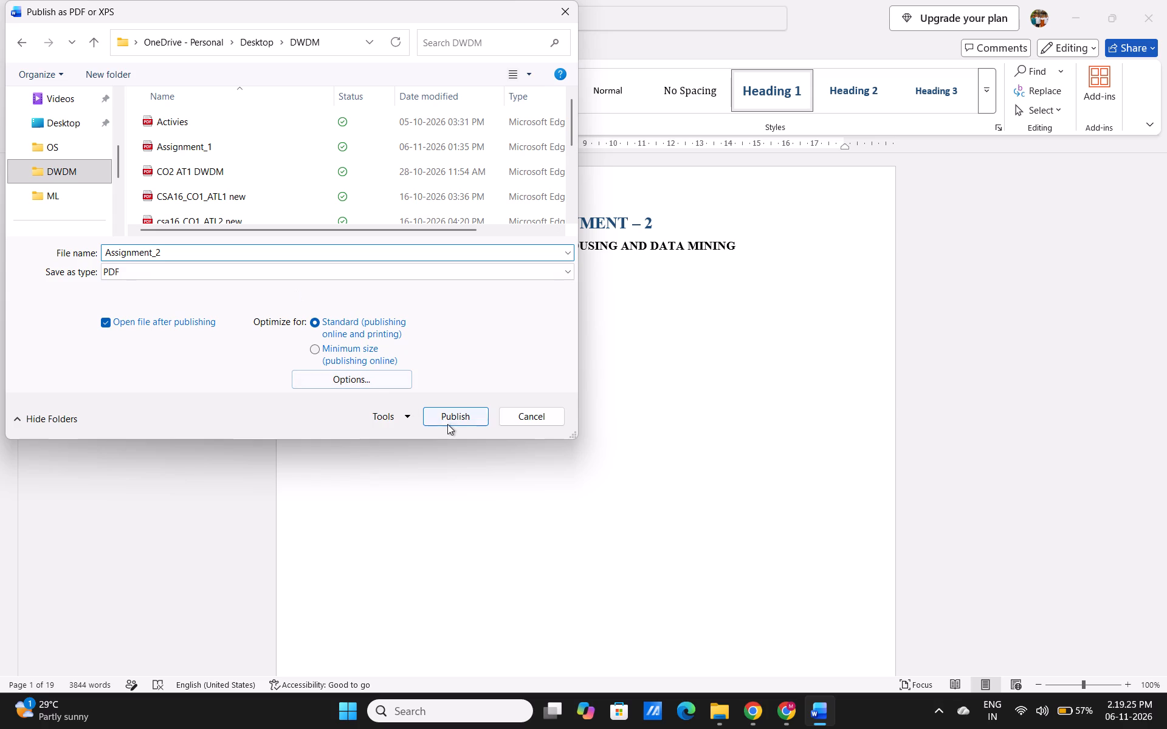
{"action": "left_click", "coordinate": [447, 423]}
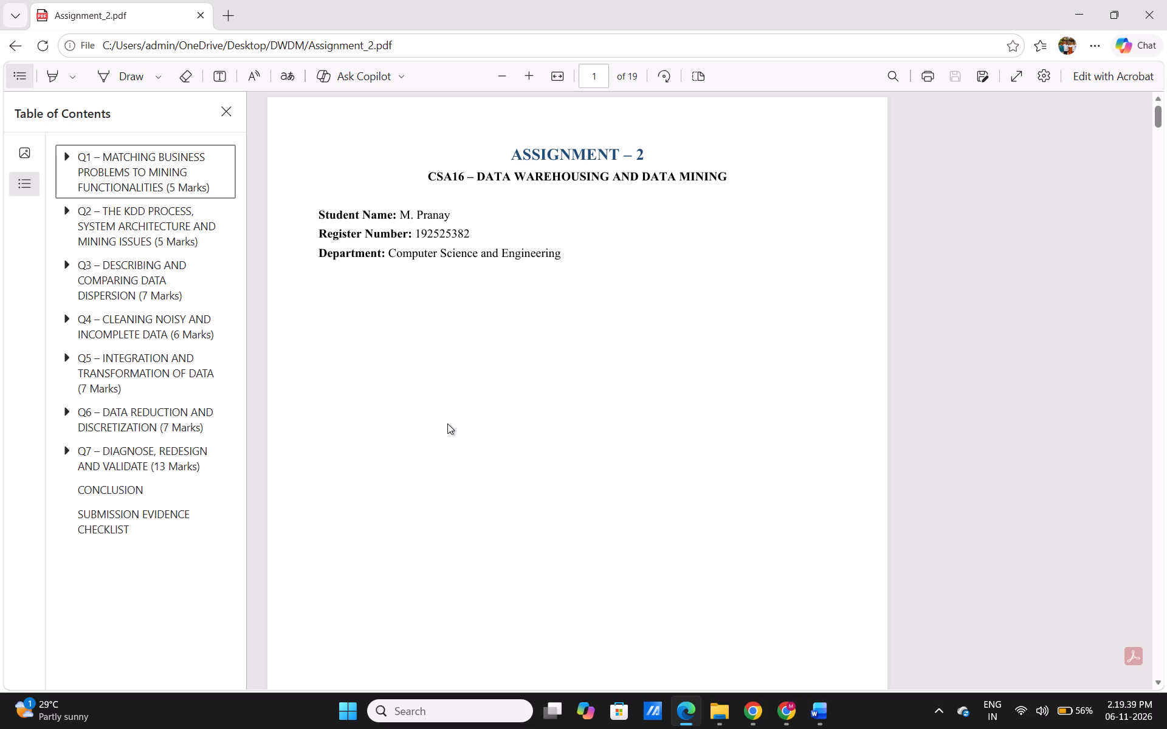
Hide the table of contents, look through the exported Assignment_2 PDF to its last page, and close it.
{"action": "left_click", "coordinate": [228, 103]}
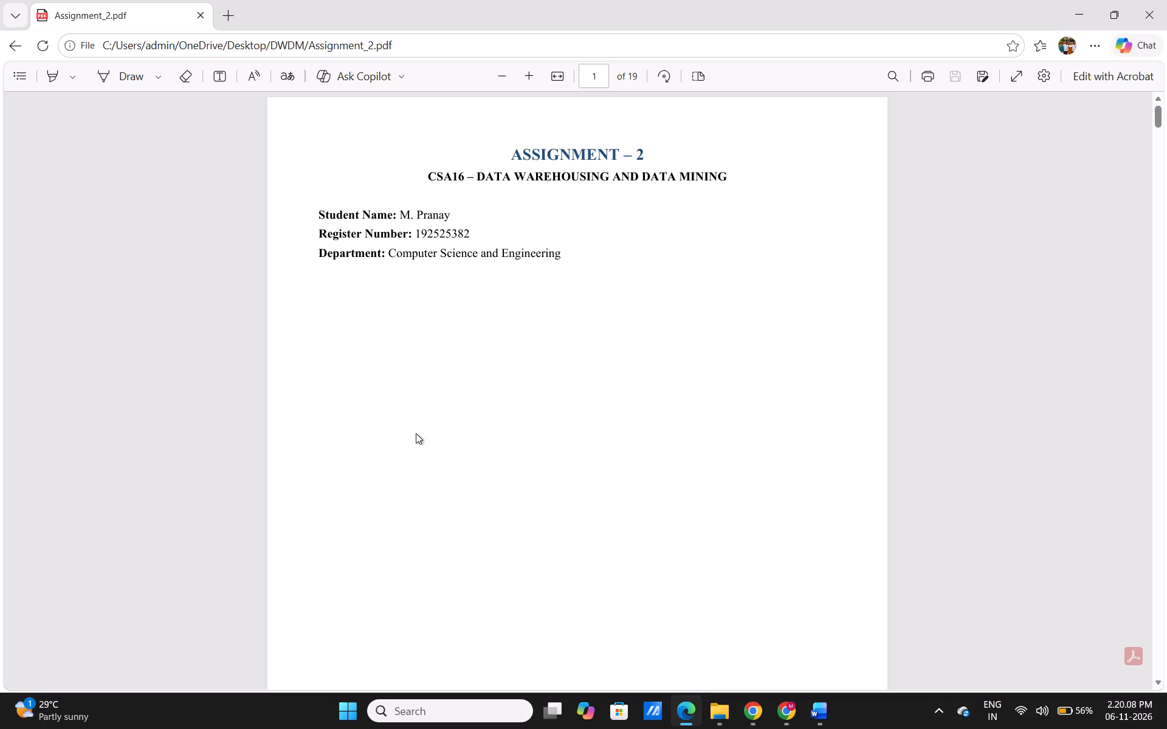
{"action": "scroll", "coordinate": [416, 433], "scroll_direction": "down", "scroll_amount": 20}
{"action": "scroll", "coordinate": [416, 433], "scroll_direction": "down", "scroll_amount": 20}
{"action": "scroll", "coordinate": [416, 433], "scroll_direction": "down", "scroll_amount": 2}
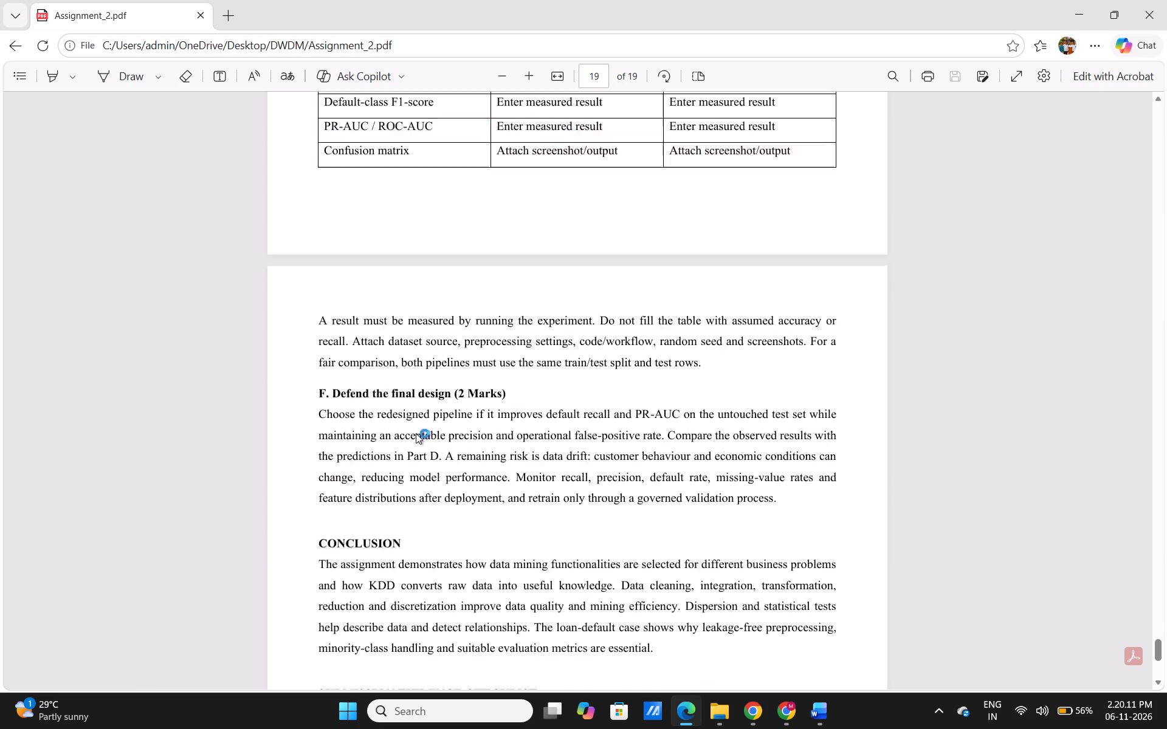
{"action": "scroll", "coordinate": [416, 433], "scroll_direction": "down", "scroll_amount": 3}
{"action": "left_click", "coordinate": [1166, 0]}
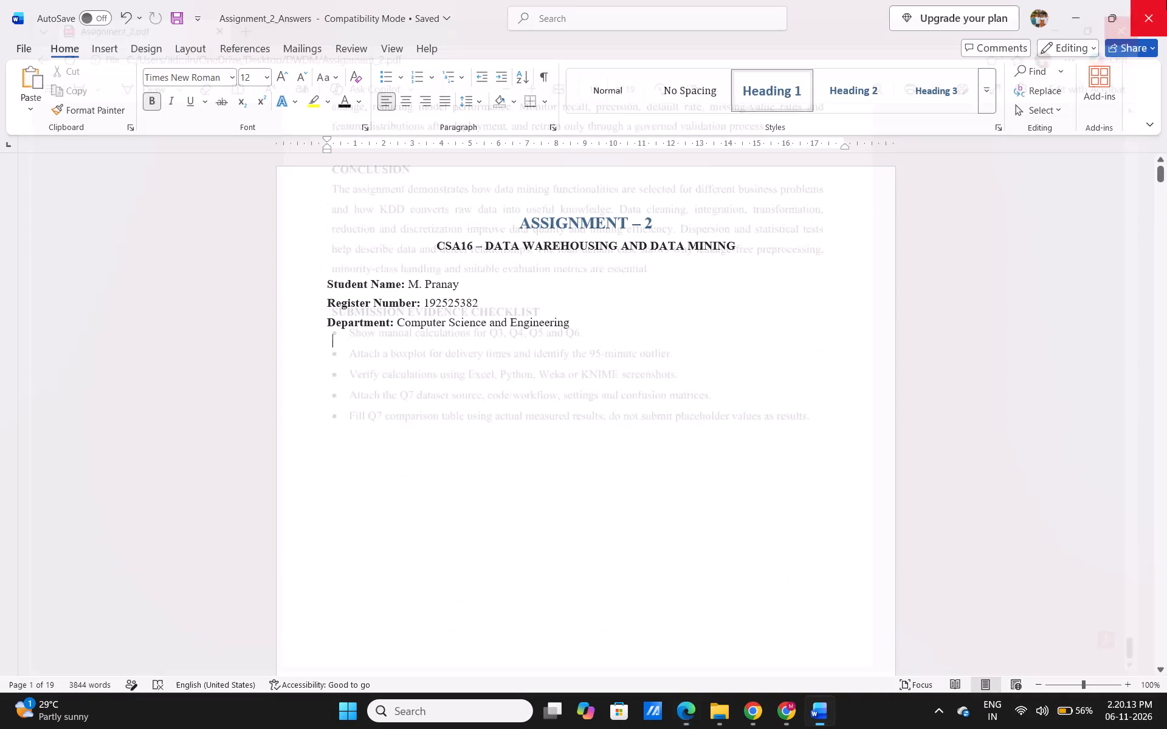
{"action": "left_click", "coordinate": [173, 18]}
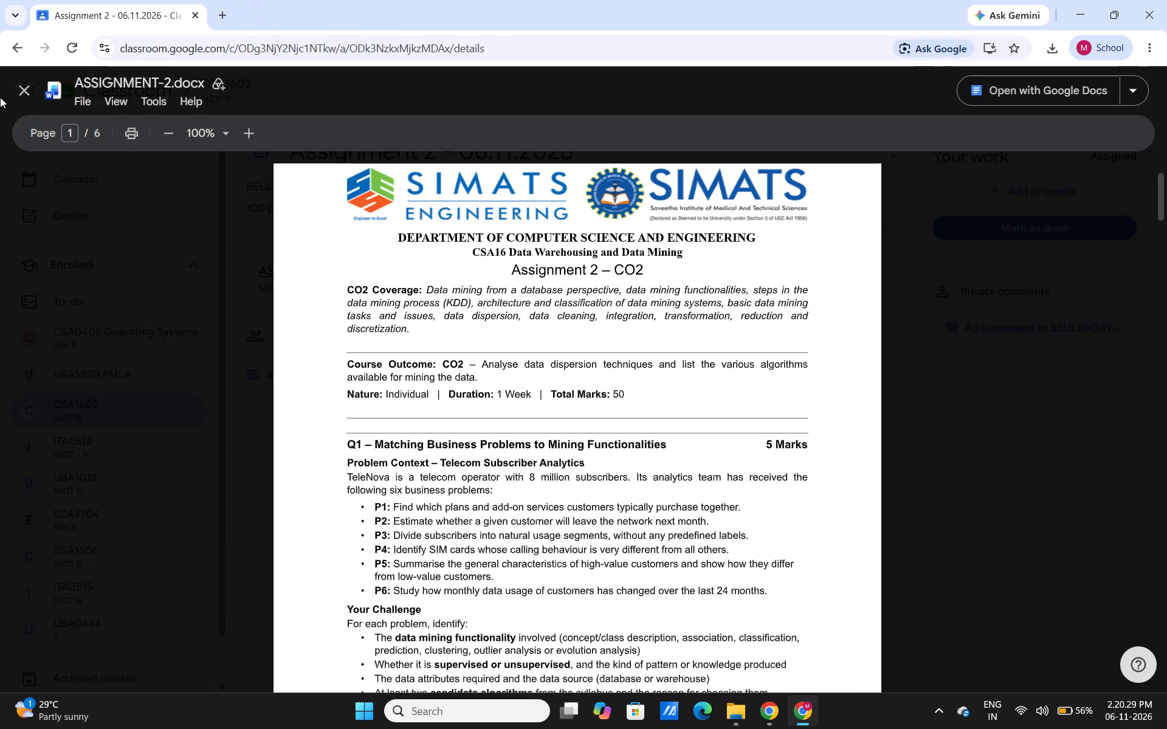
{"action": "left_click", "coordinate": [24, 93]}
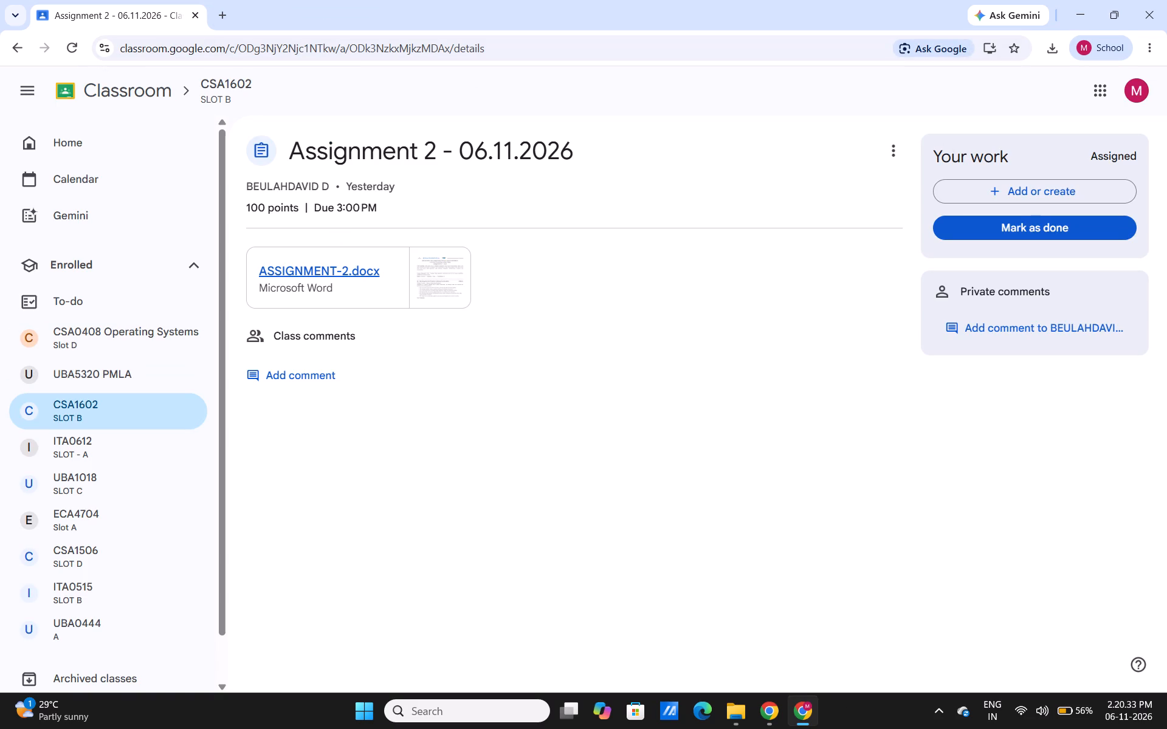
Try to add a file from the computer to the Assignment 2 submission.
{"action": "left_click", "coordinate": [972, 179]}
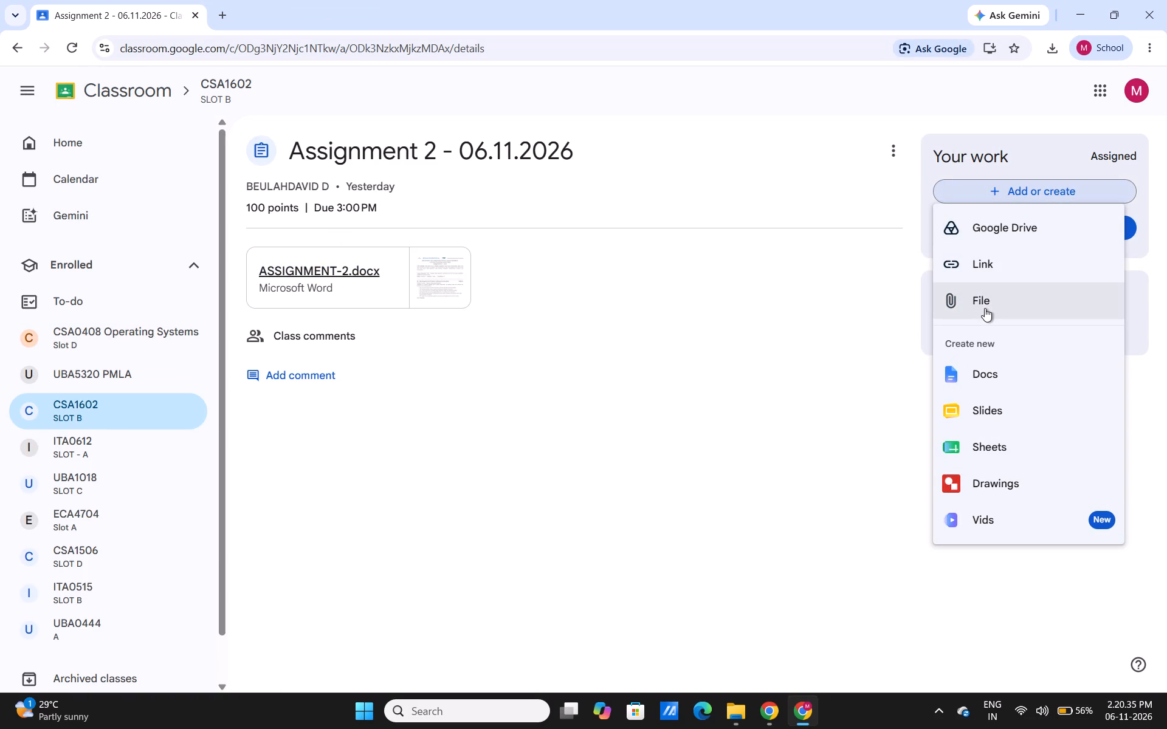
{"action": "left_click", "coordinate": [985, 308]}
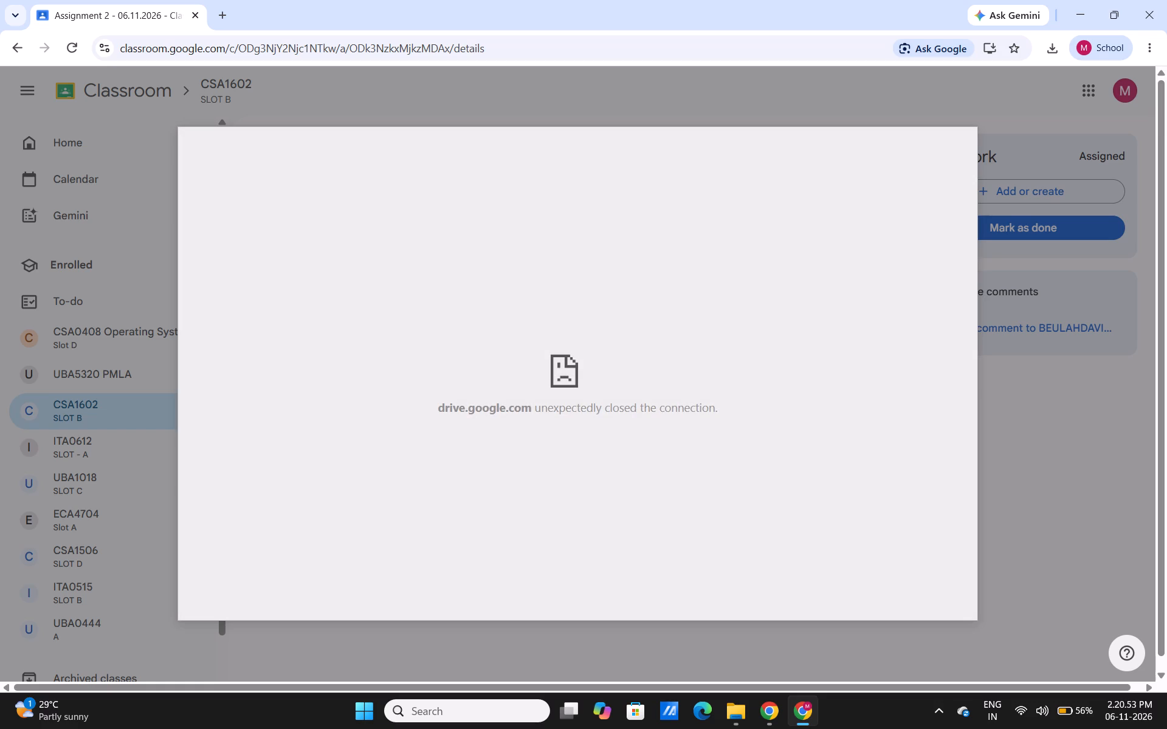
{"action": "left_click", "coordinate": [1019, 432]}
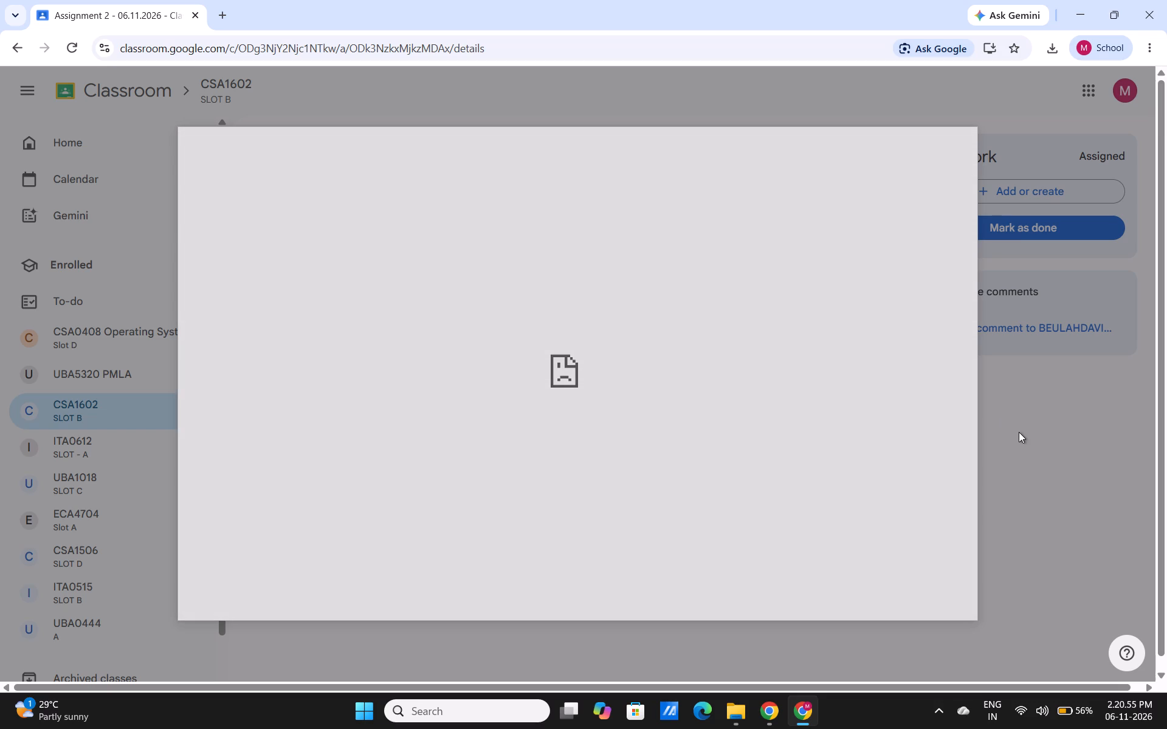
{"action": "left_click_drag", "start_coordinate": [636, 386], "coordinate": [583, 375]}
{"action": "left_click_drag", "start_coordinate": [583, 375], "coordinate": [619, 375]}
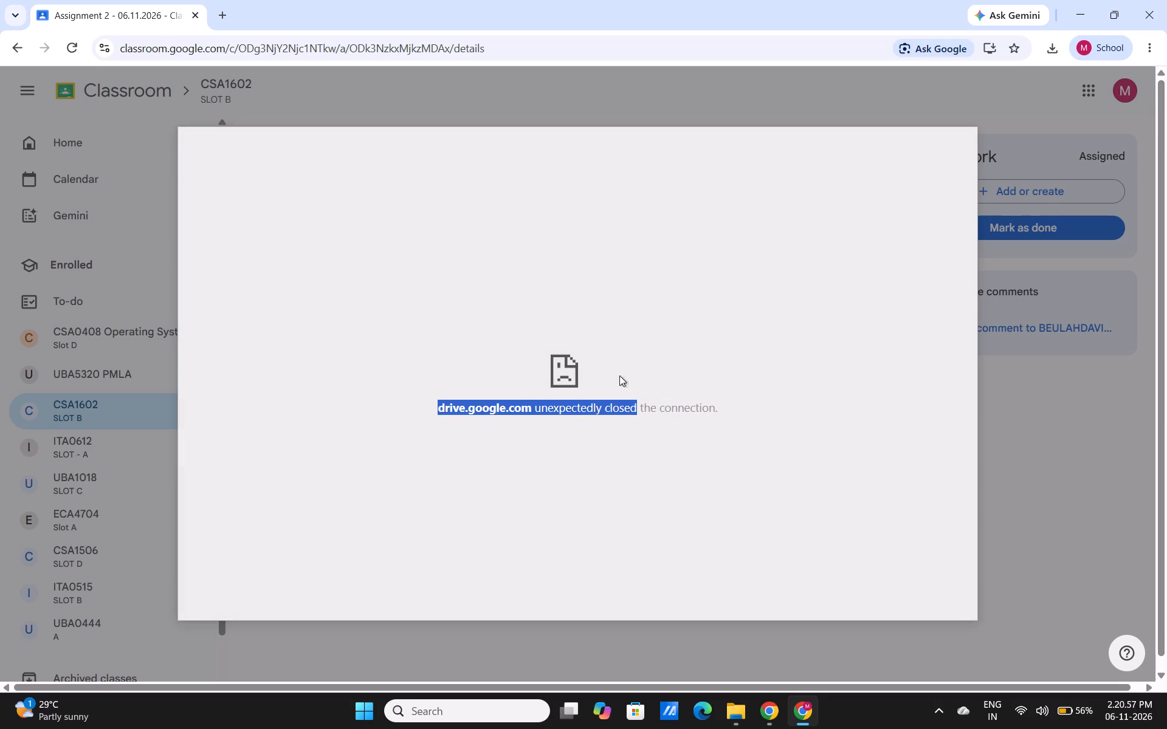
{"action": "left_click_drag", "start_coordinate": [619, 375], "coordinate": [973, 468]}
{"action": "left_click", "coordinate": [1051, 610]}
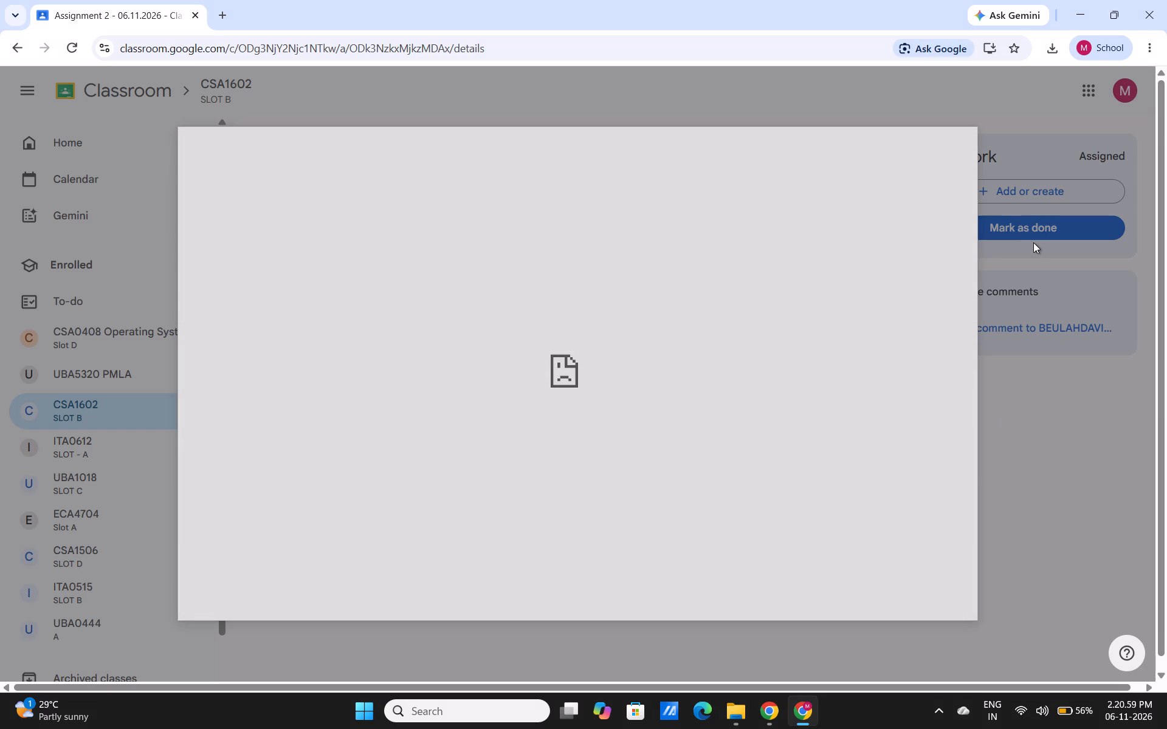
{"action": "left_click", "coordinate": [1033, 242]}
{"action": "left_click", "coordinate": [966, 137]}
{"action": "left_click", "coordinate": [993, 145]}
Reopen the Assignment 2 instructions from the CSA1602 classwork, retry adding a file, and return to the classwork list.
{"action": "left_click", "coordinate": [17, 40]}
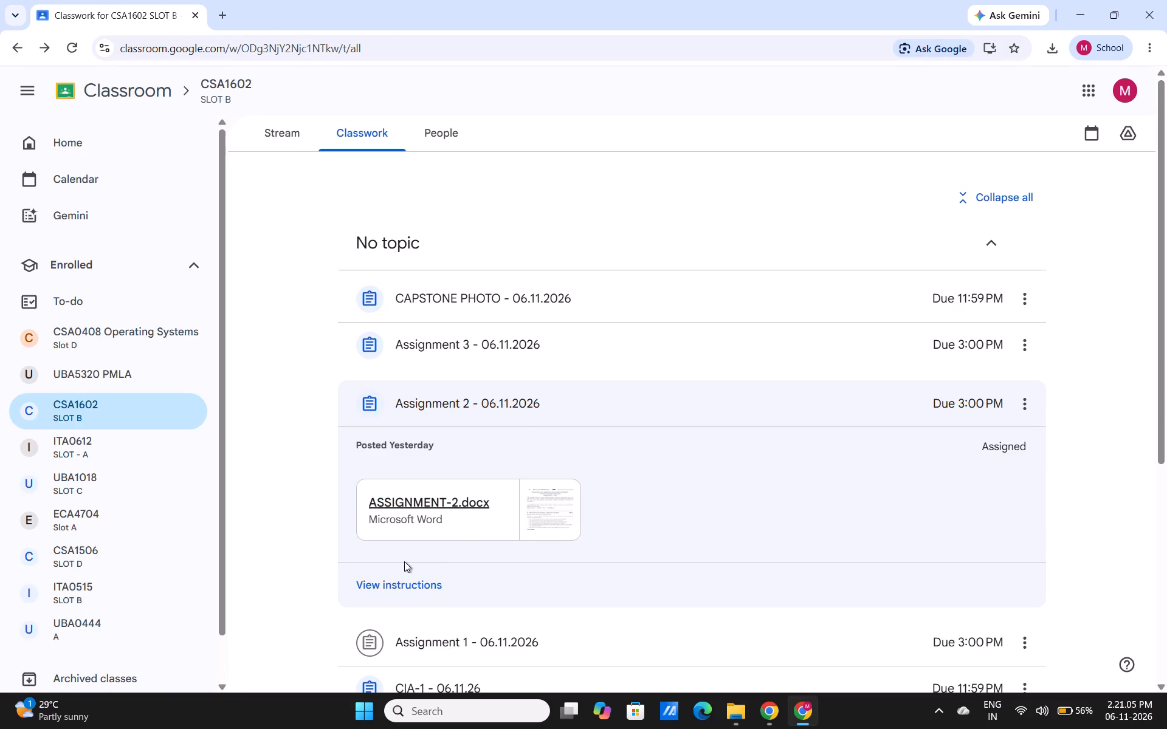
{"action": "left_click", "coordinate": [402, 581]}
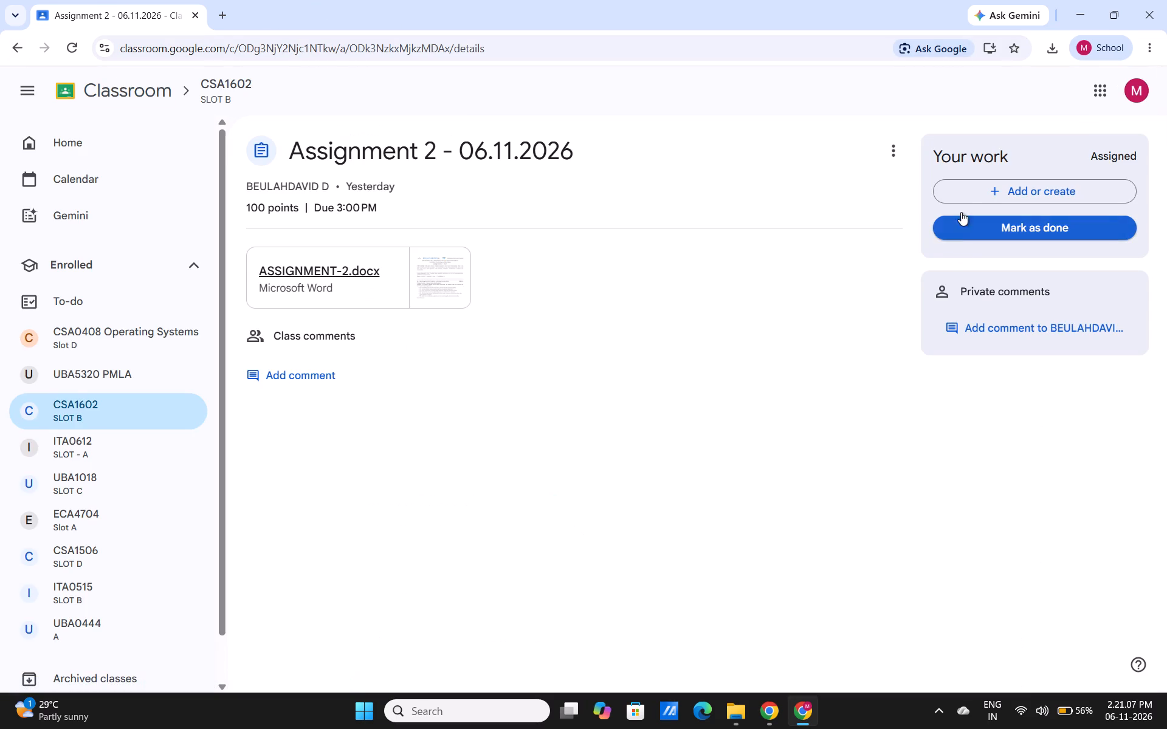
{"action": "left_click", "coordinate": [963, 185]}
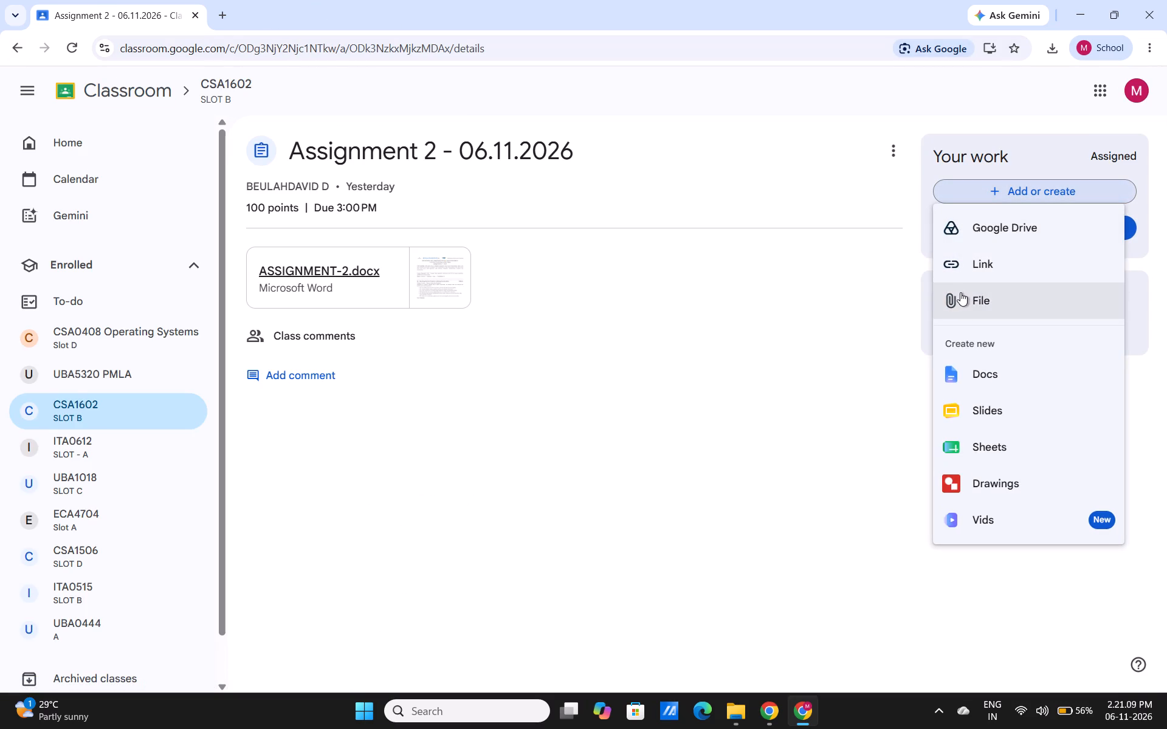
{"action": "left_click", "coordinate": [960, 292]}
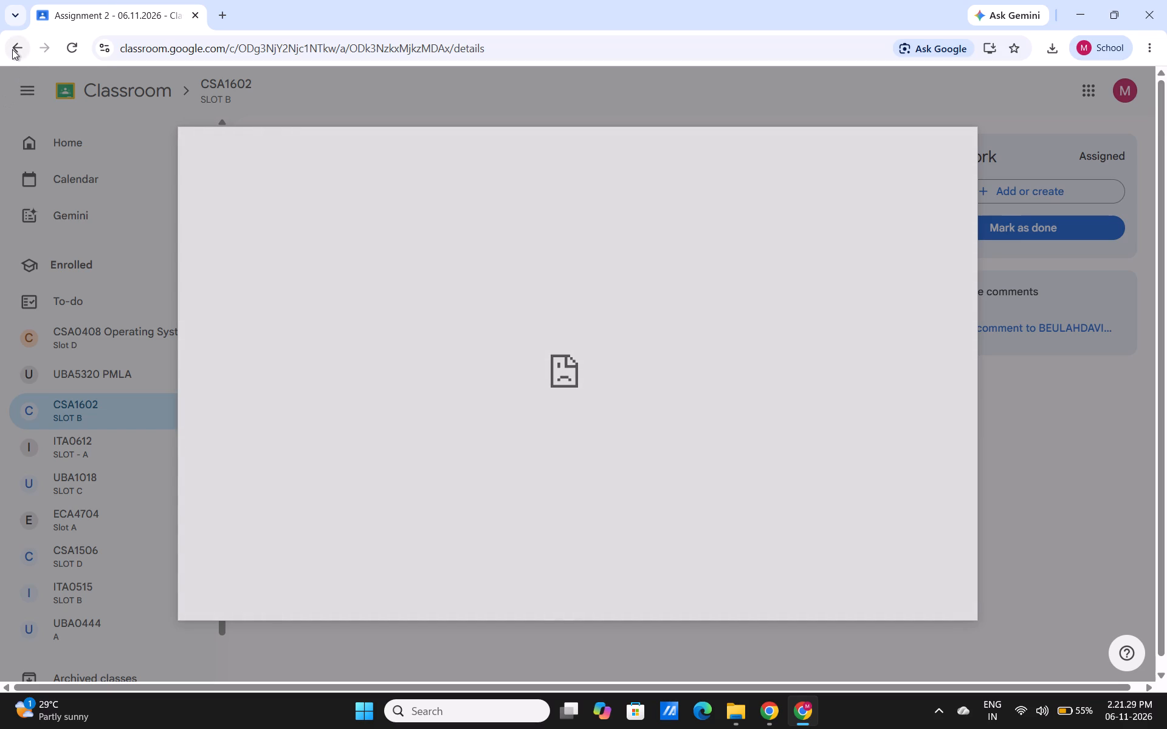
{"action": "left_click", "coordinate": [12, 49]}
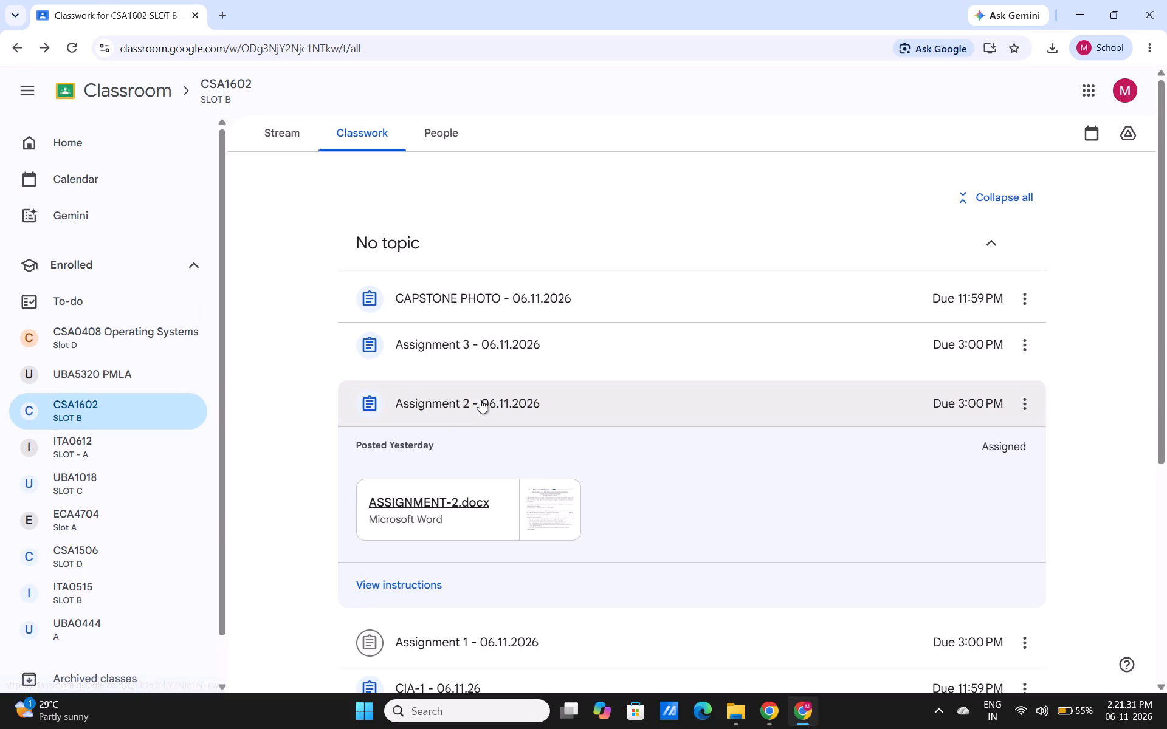
Expand Assignment 3, open its attached ASSIGNMENT-3.docx for viewing, and dismiss the preview.
{"action": "left_click", "coordinate": [462, 343]}
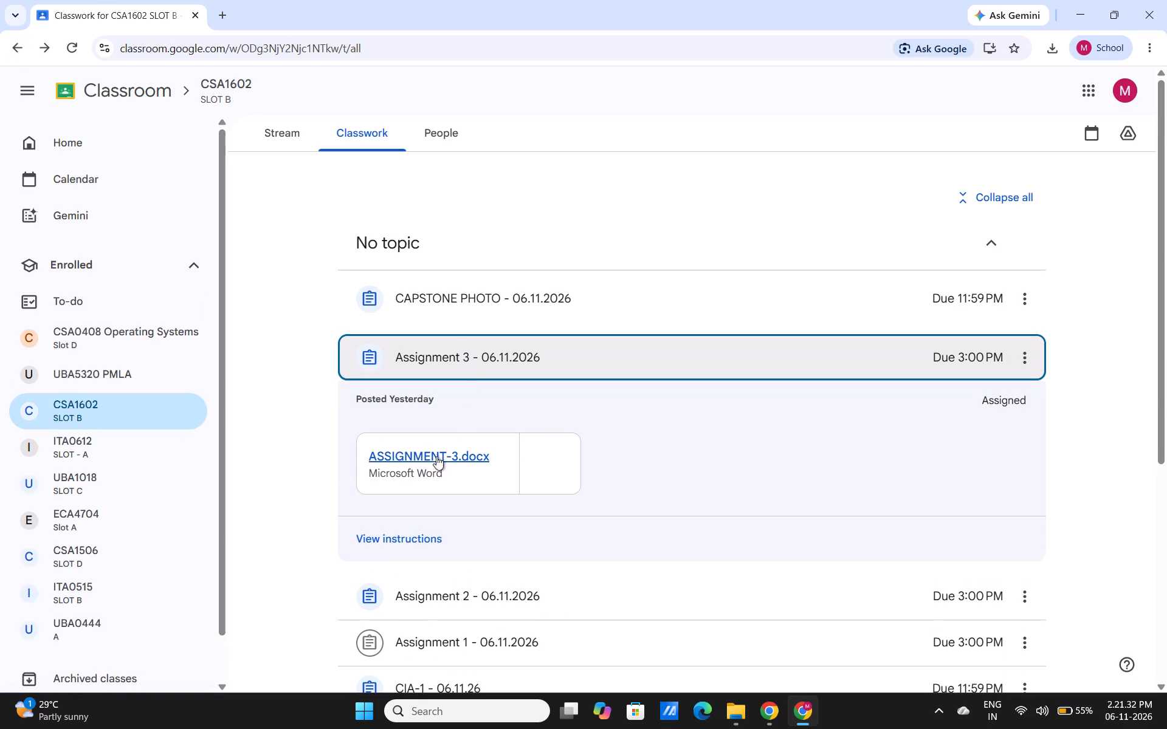
{"action": "left_click", "coordinate": [436, 448]}
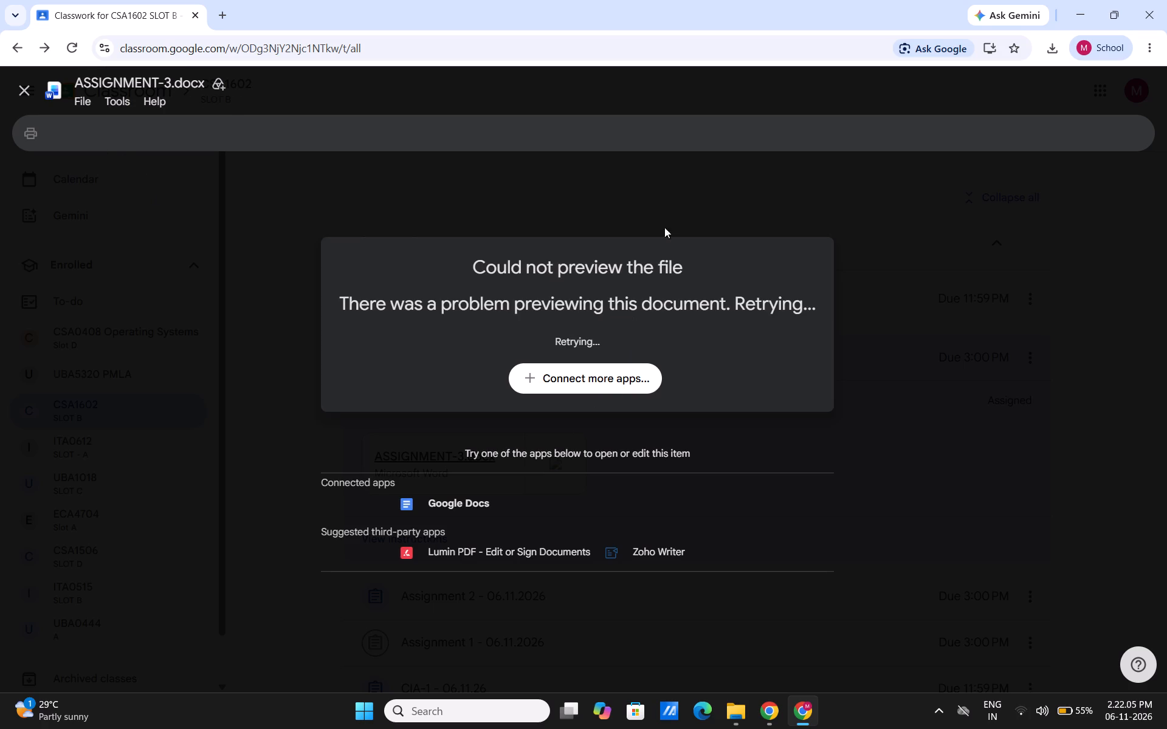
{"action": "left_click", "coordinate": [676, 206]}
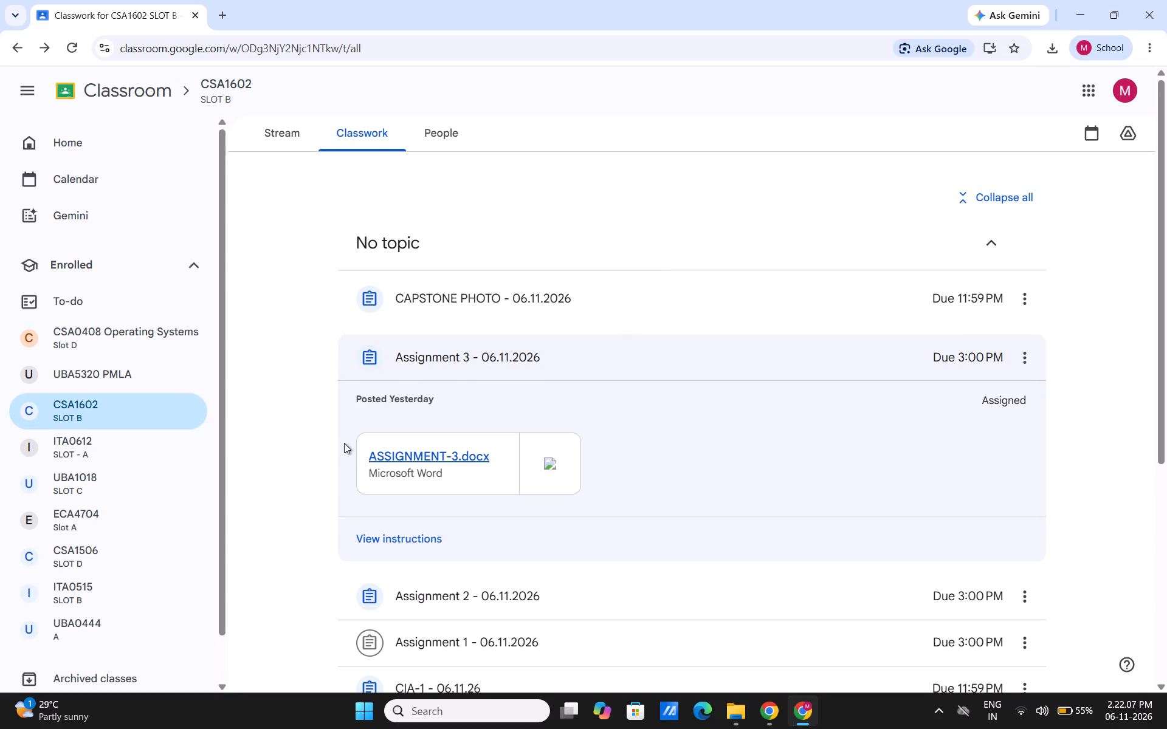
Try to view the attached ASSIGNMENT-3.docx again and close its preview.
{"action": "left_click", "coordinate": [402, 460]}
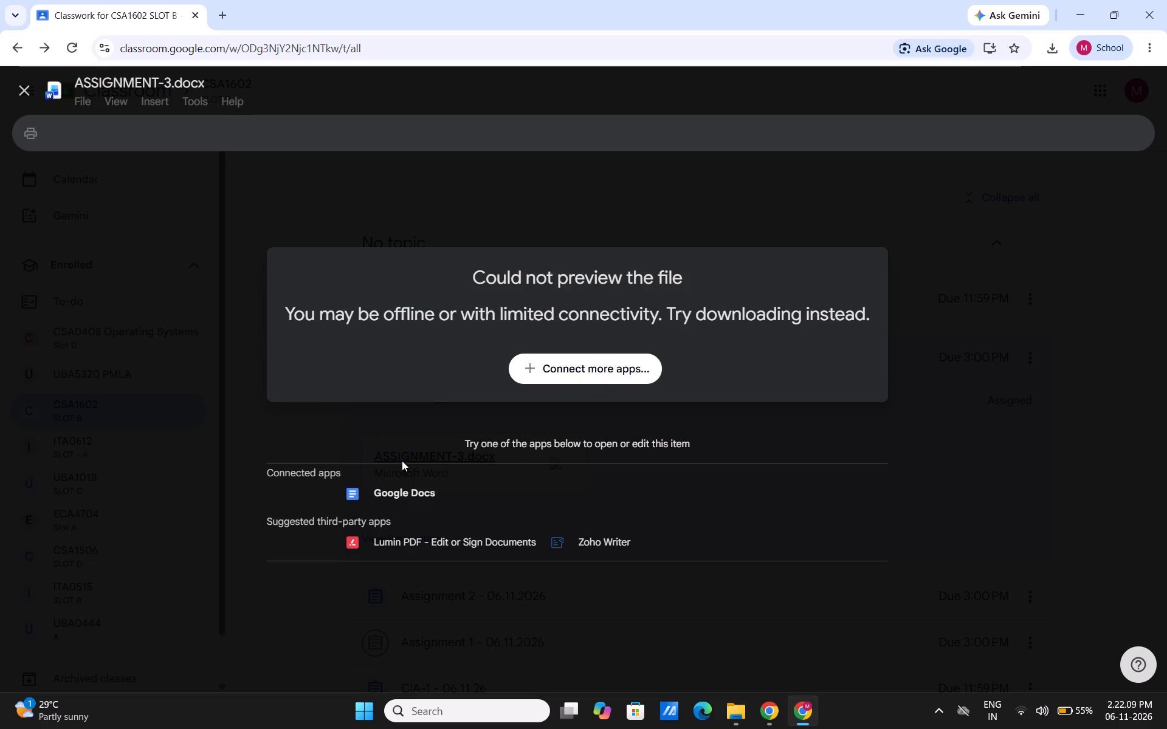
{"action": "left_click", "coordinate": [20, 98]}
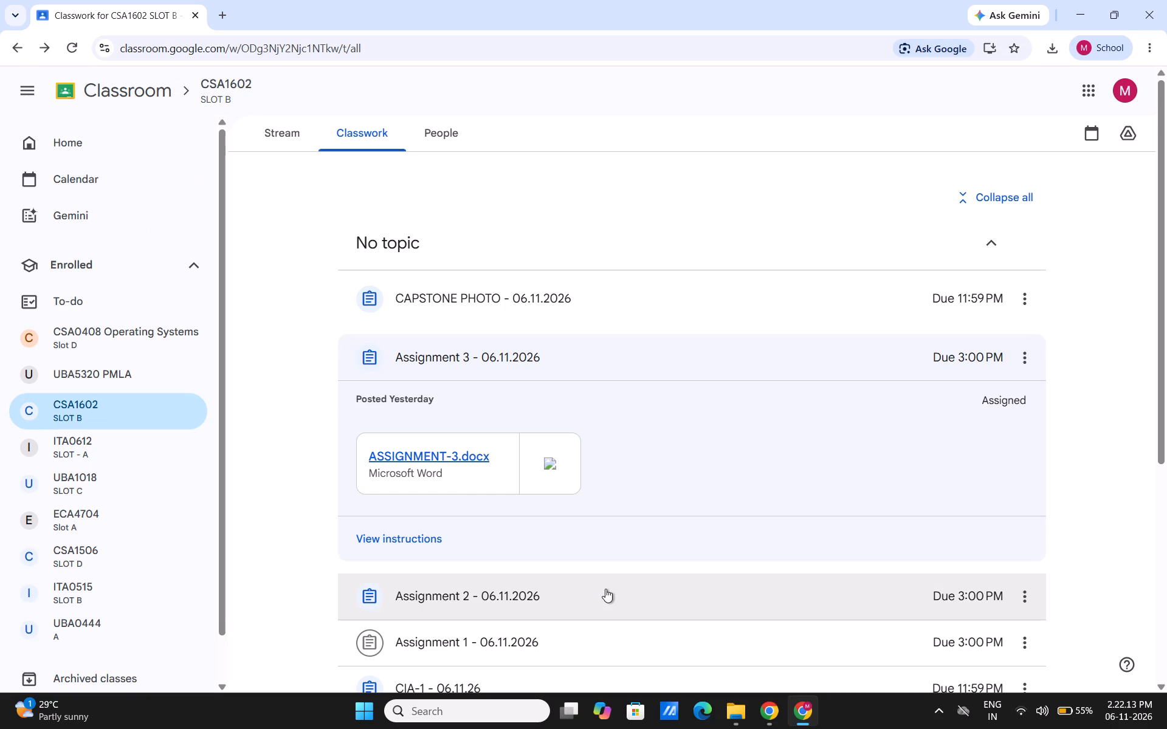
Open the full instructions of Assignment 2 - 06.11.2026 from the classwork list and bring up the options for adding work.
{"action": "scroll", "coordinate": [605, 589], "scroll_direction": "down", "scroll_amount": 3}
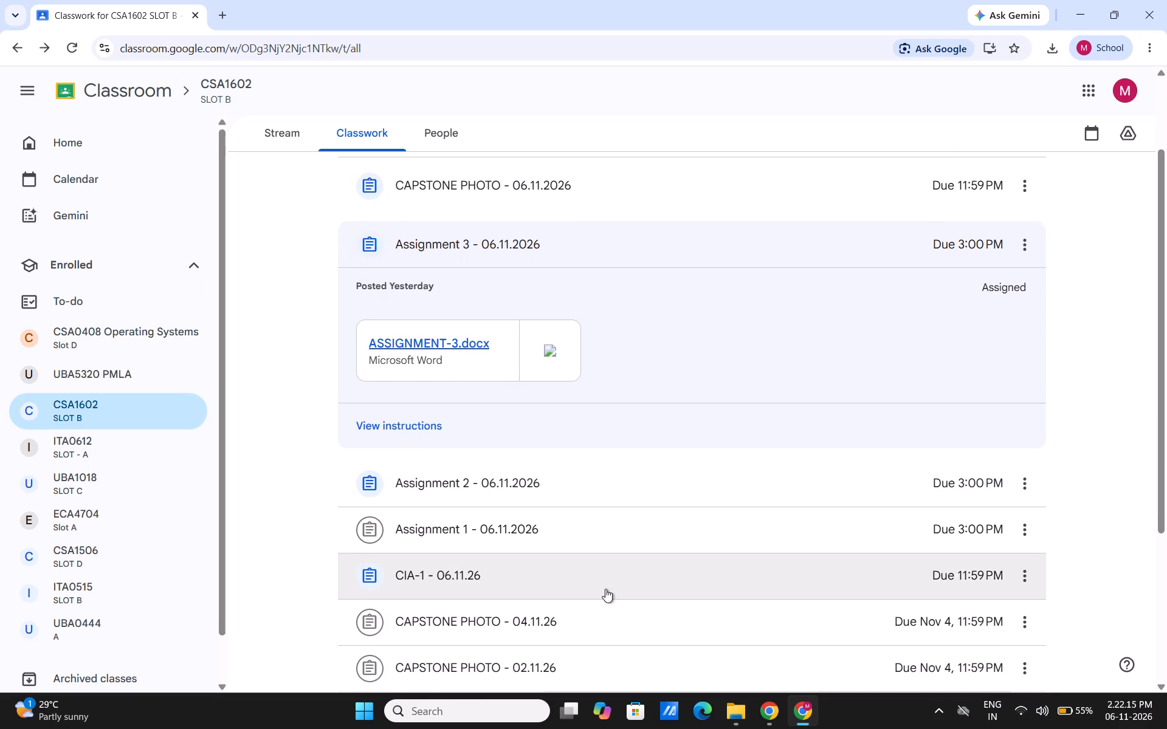
{"action": "scroll", "coordinate": [605, 589], "scroll_direction": "down", "scroll_amount": 3}
{"action": "scroll", "coordinate": [605, 589], "scroll_direction": "up", "scroll_amount": 1}
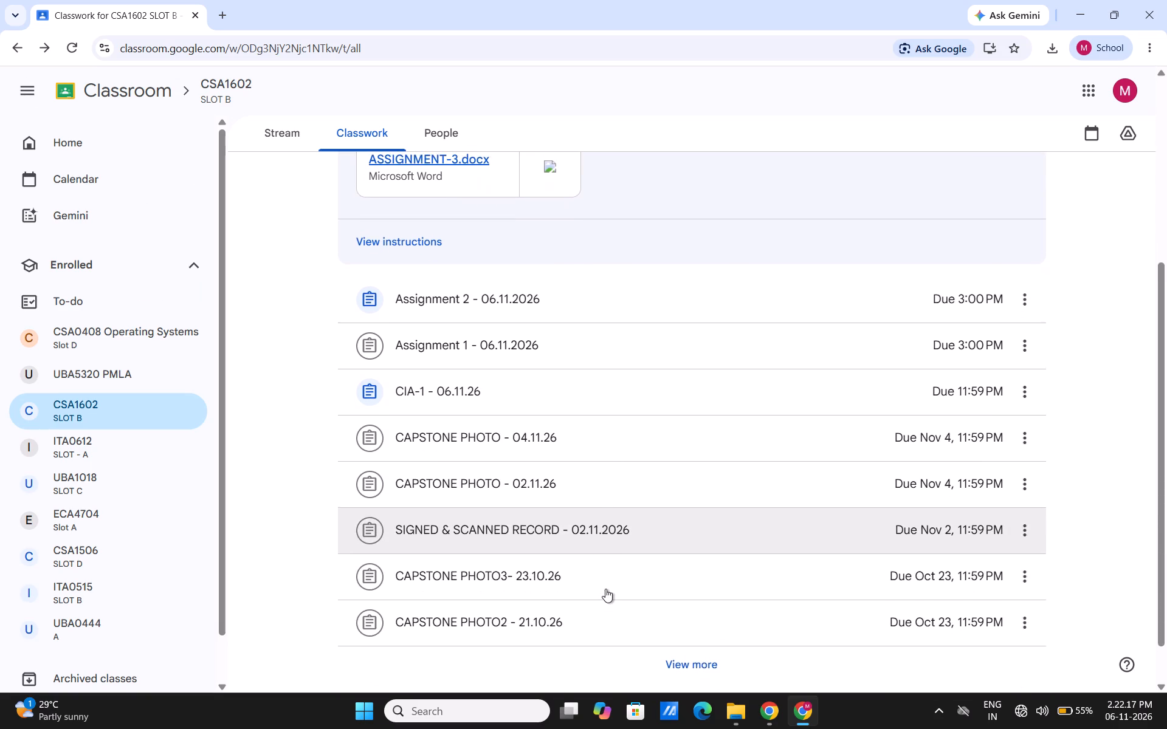
{"action": "scroll", "coordinate": [605, 589], "scroll_direction": "up", "scroll_amount": 1}
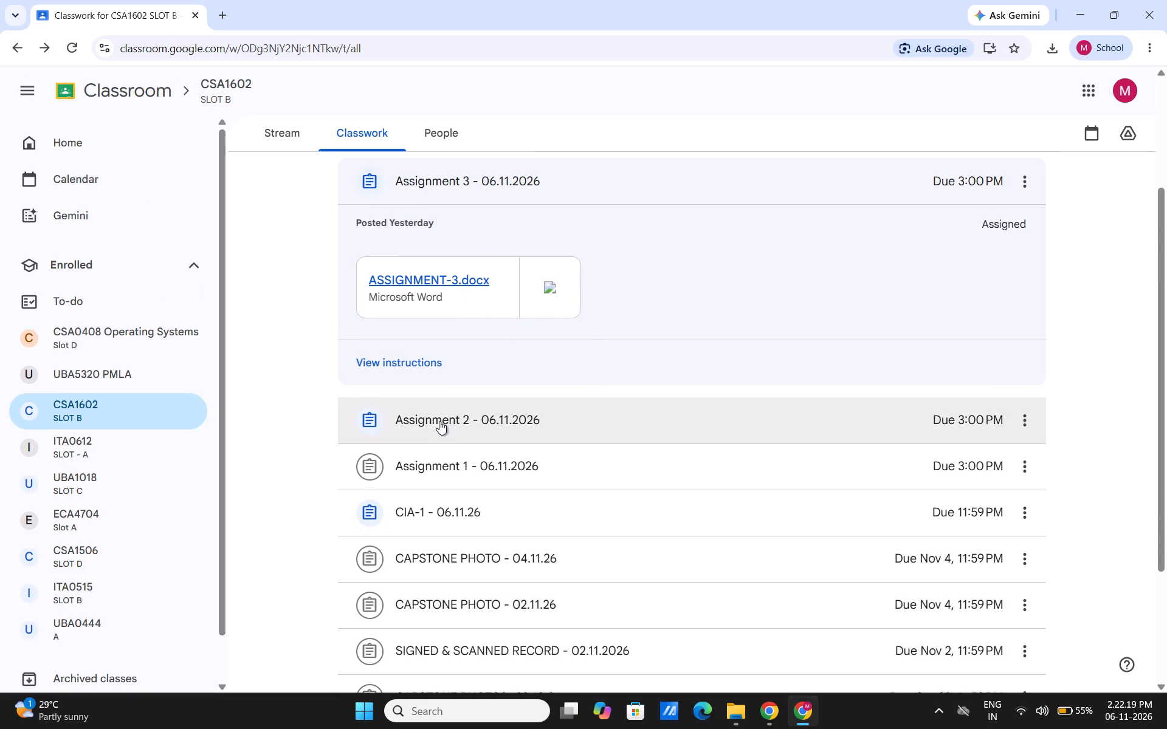
{"action": "left_click", "coordinate": [439, 421]}
{"action": "left_click", "coordinate": [427, 407]}
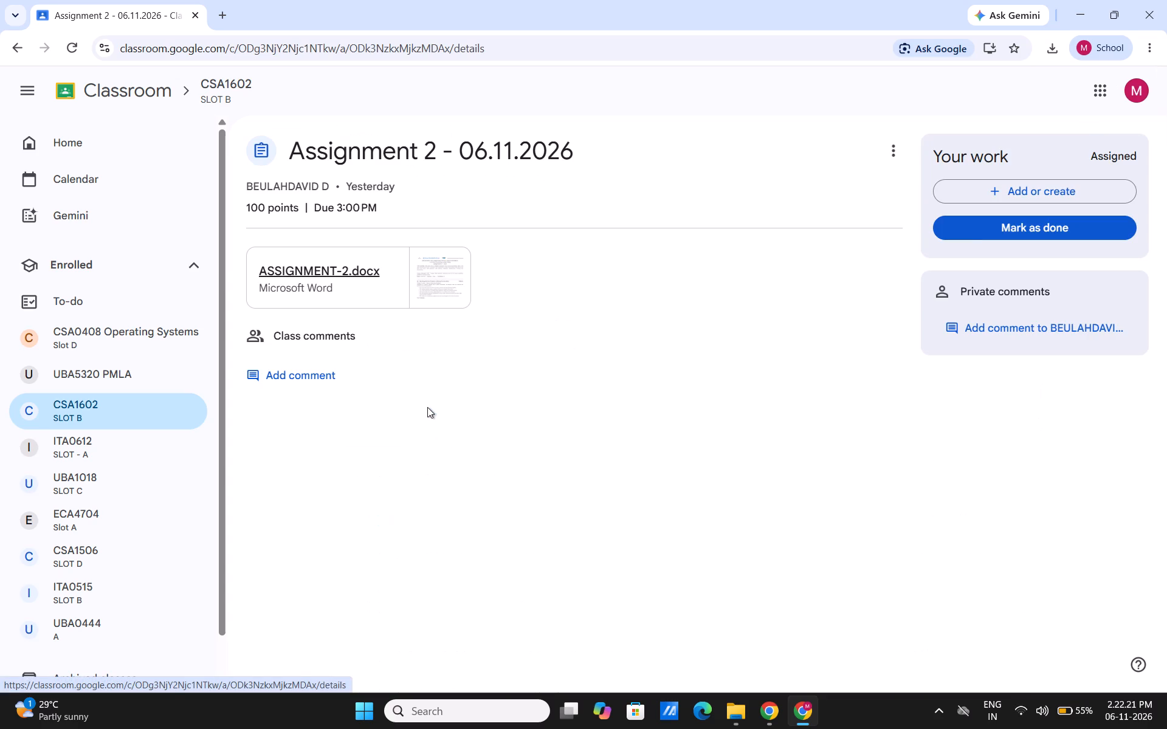
{"action": "left_click", "coordinate": [1004, 191]}
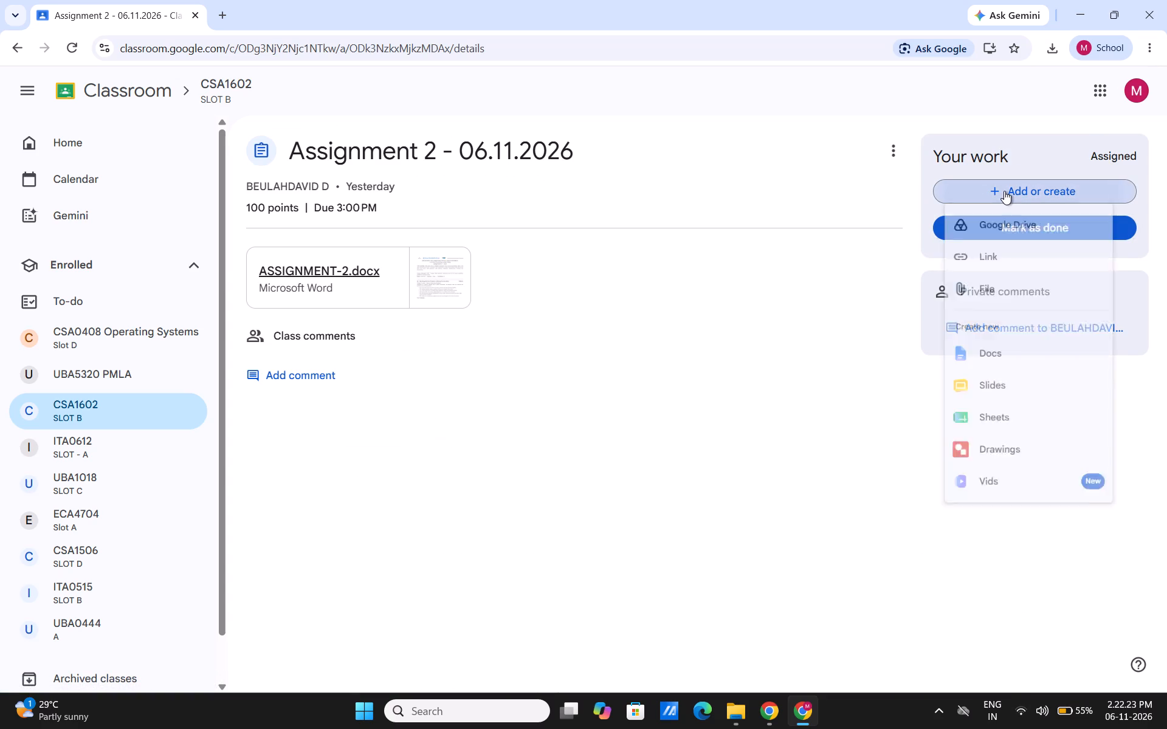
Refresh the available Wi-Fi networks, connect the computer to vivo V40e, and return to the Assignment 2 page.
{"action": "left_click", "coordinate": [1037, 712]}
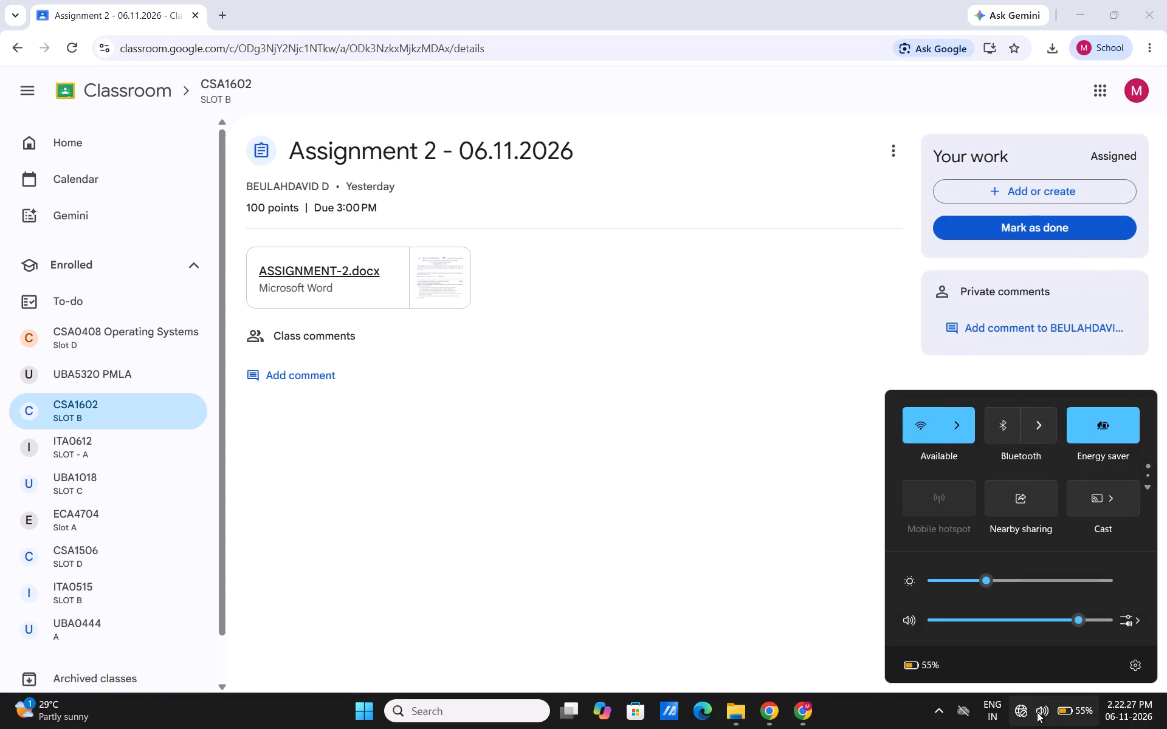
{"action": "left_click", "coordinate": [972, 426]}
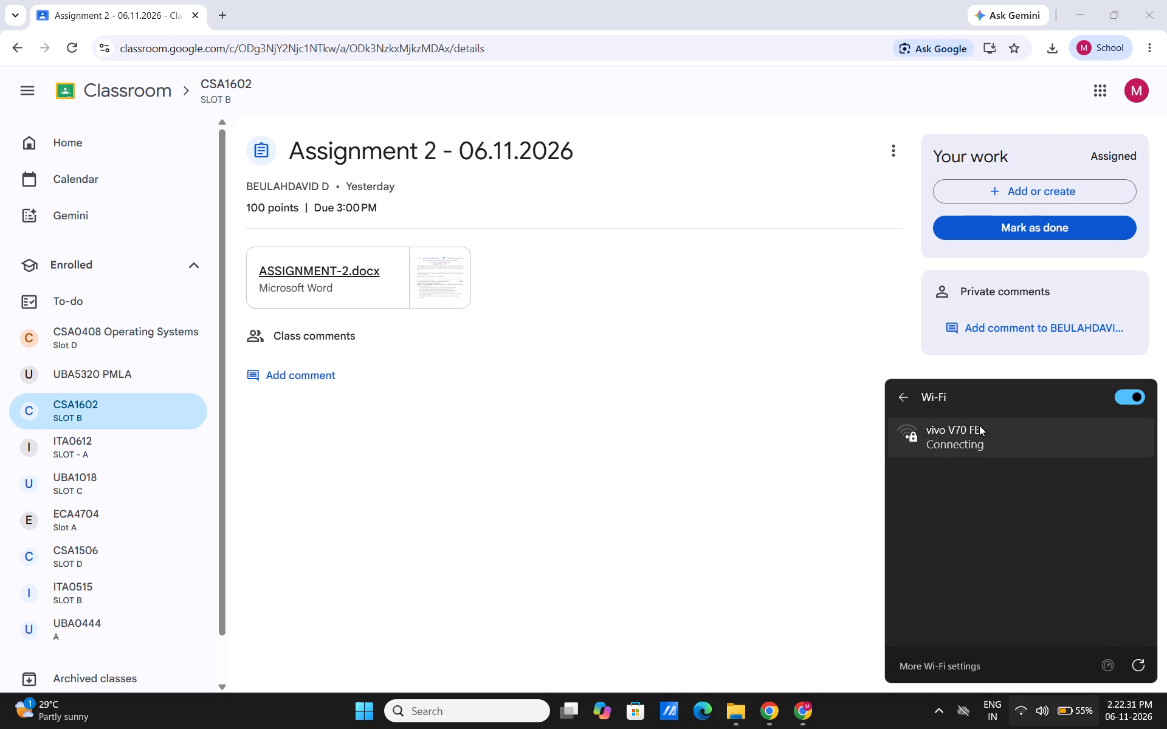
{"action": "left_click", "coordinate": [1137, 668]}
{"action": "left_click", "coordinate": [1137, 668]}
{"action": "left_click", "coordinate": [986, 473]}
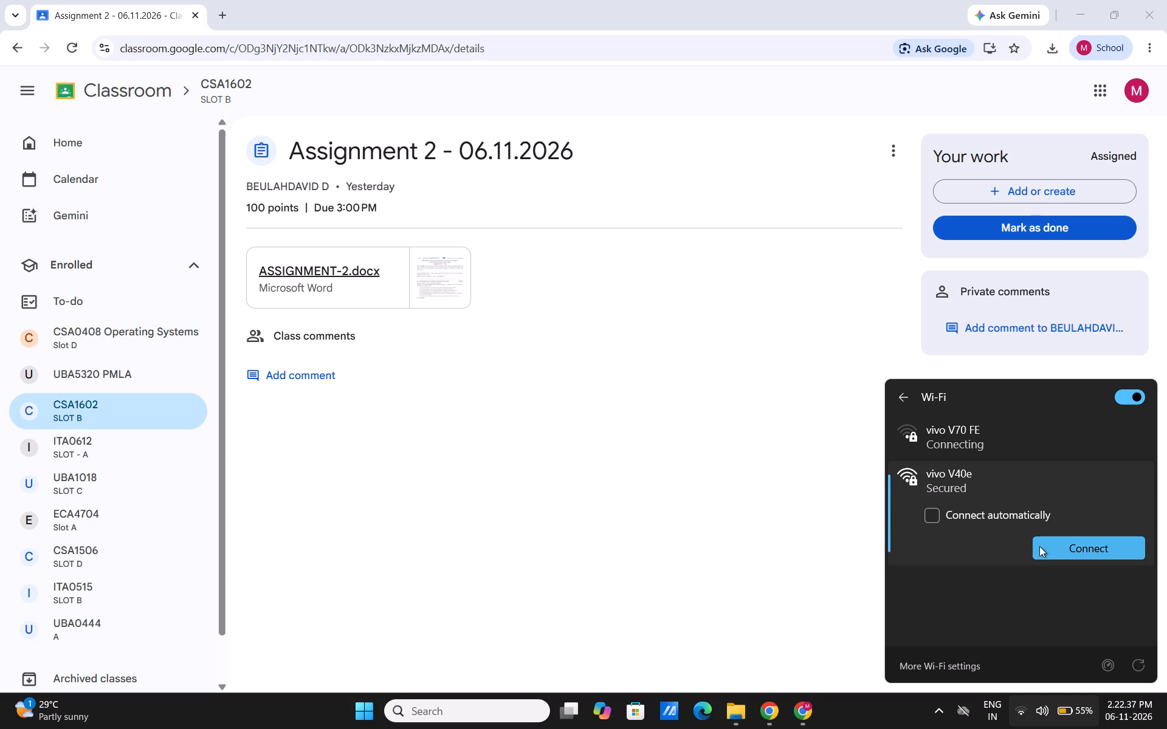
{"action": "left_click", "coordinate": [1039, 546]}
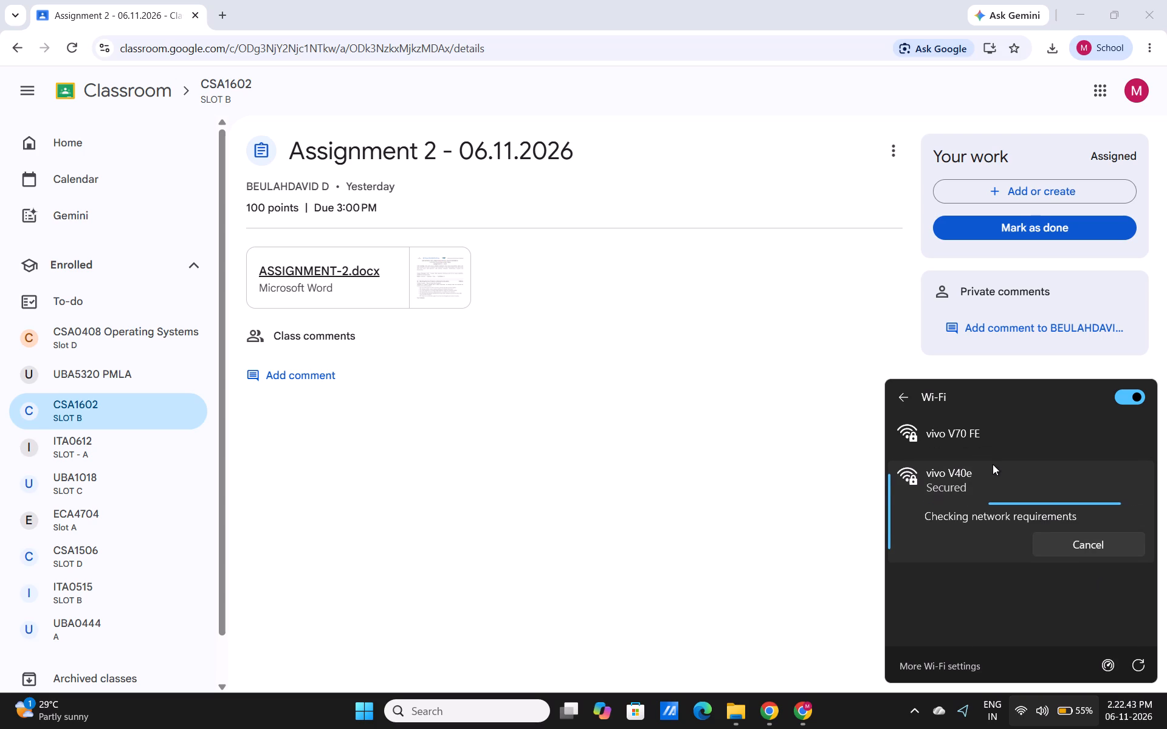
{"action": "left_click", "coordinate": [816, 422]}
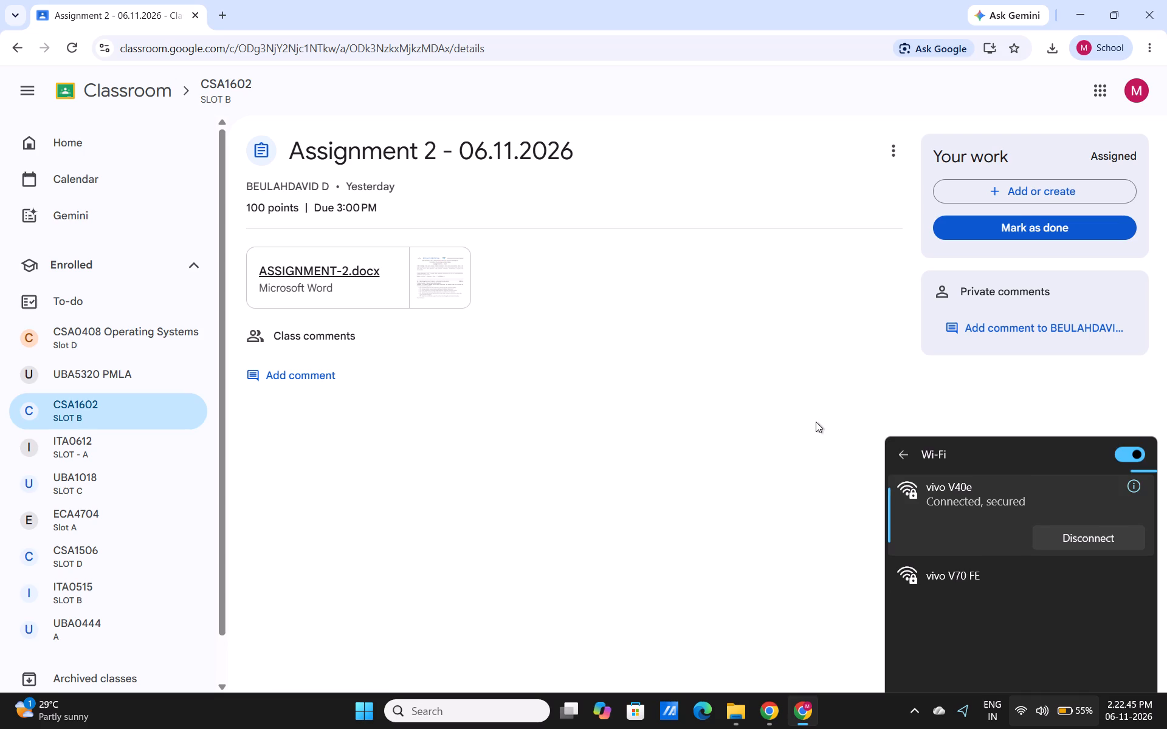
Start a file upload for the Assignment 2 submission and browse the computer's files.
{"action": "left_click", "coordinate": [1008, 194]}
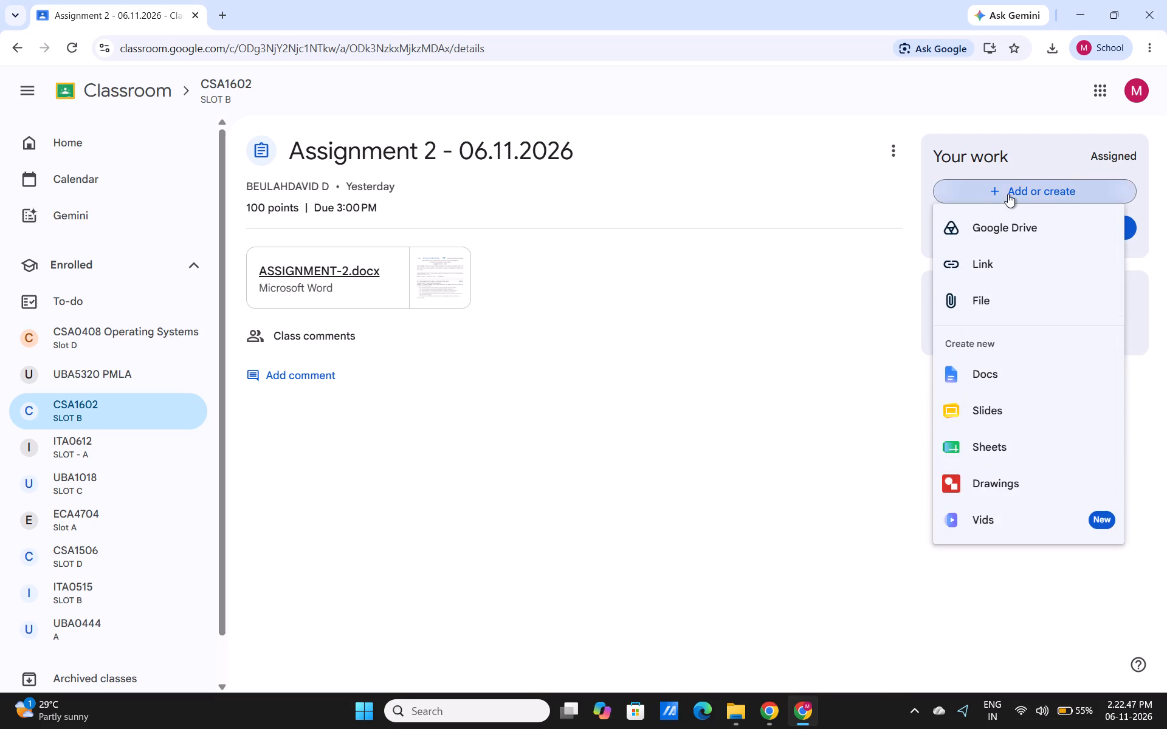
{"action": "left_click", "coordinate": [975, 304]}
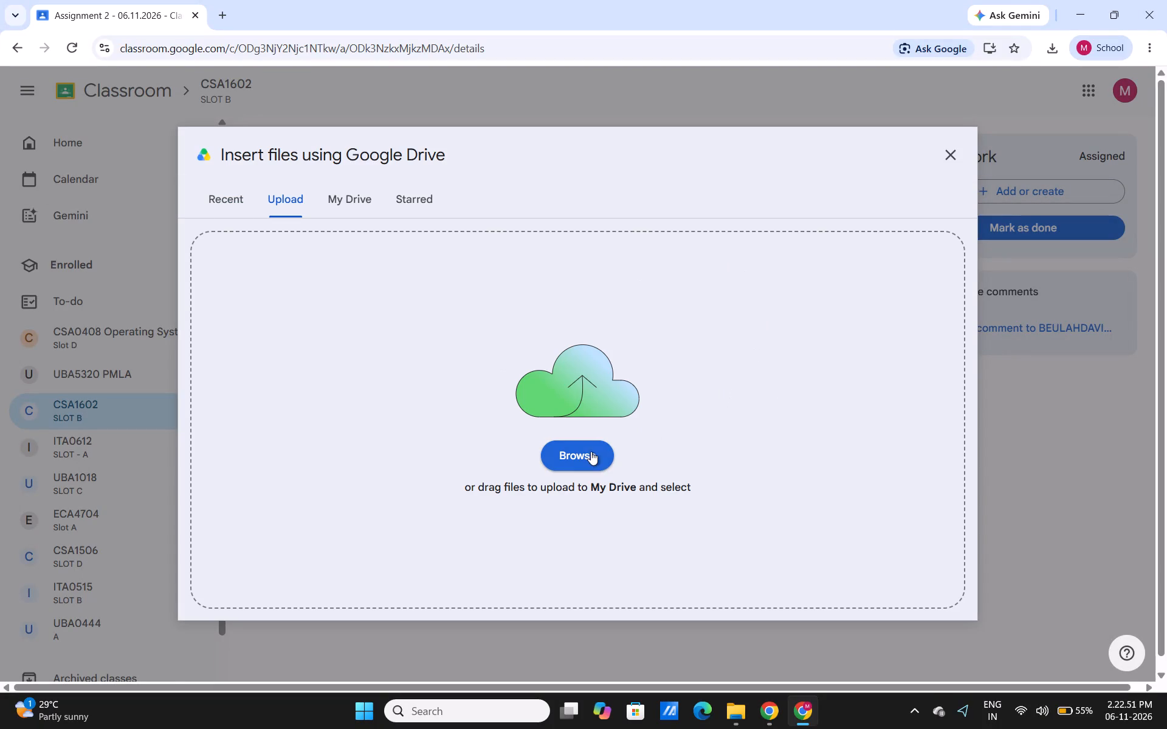
{"action": "left_click", "coordinate": [587, 454]}
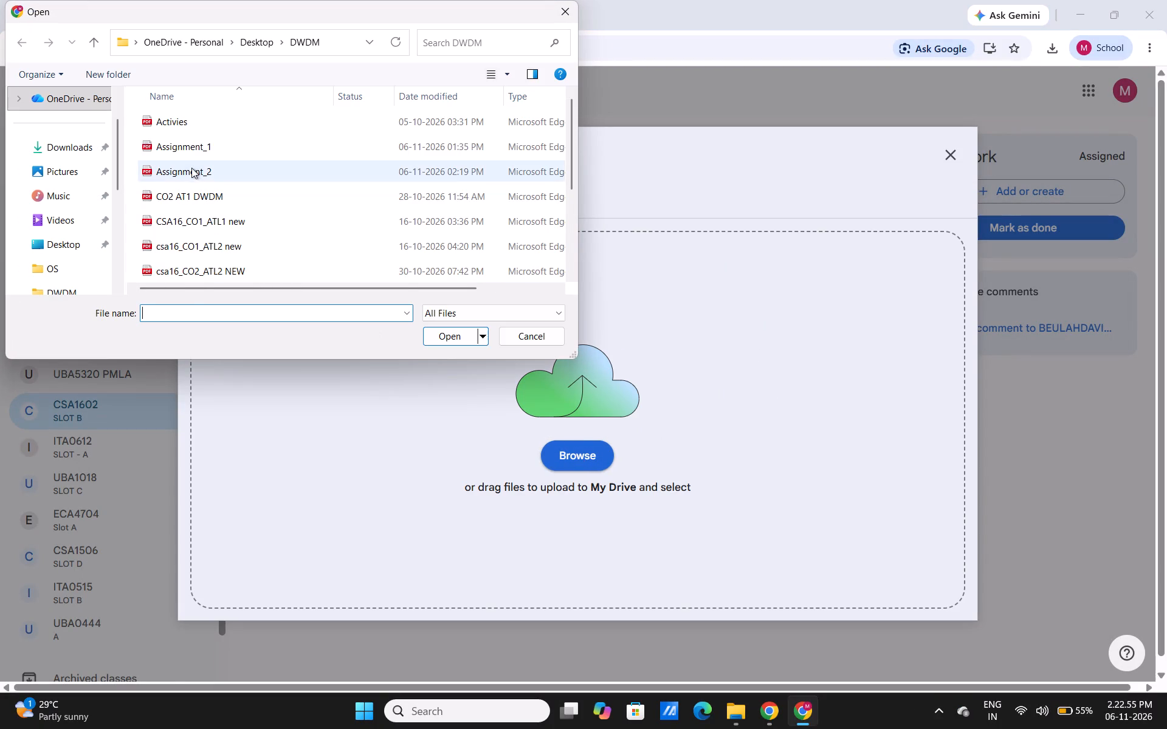
Upload the Assignment_2 PDF from the DWDM folder to the Assignment 2 submission.
{"action": "left_click", "coordinate": [191, 168]}
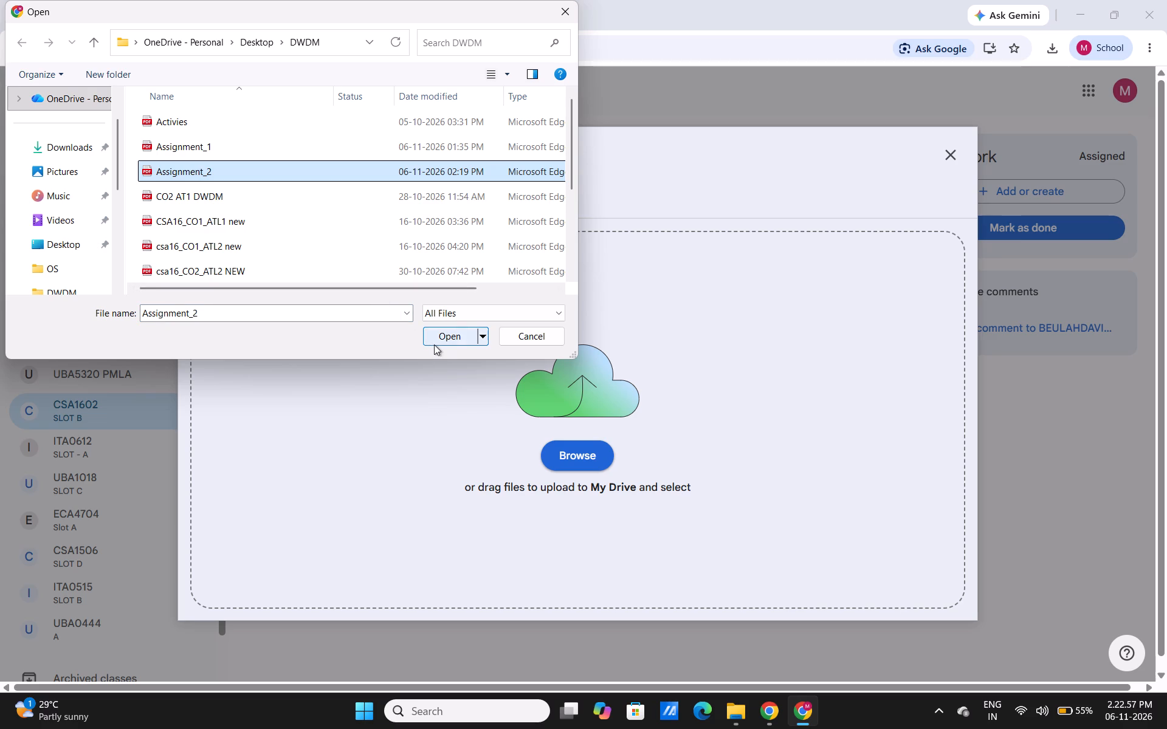
{"action": "left_click", "coordinate": [434, 344]}
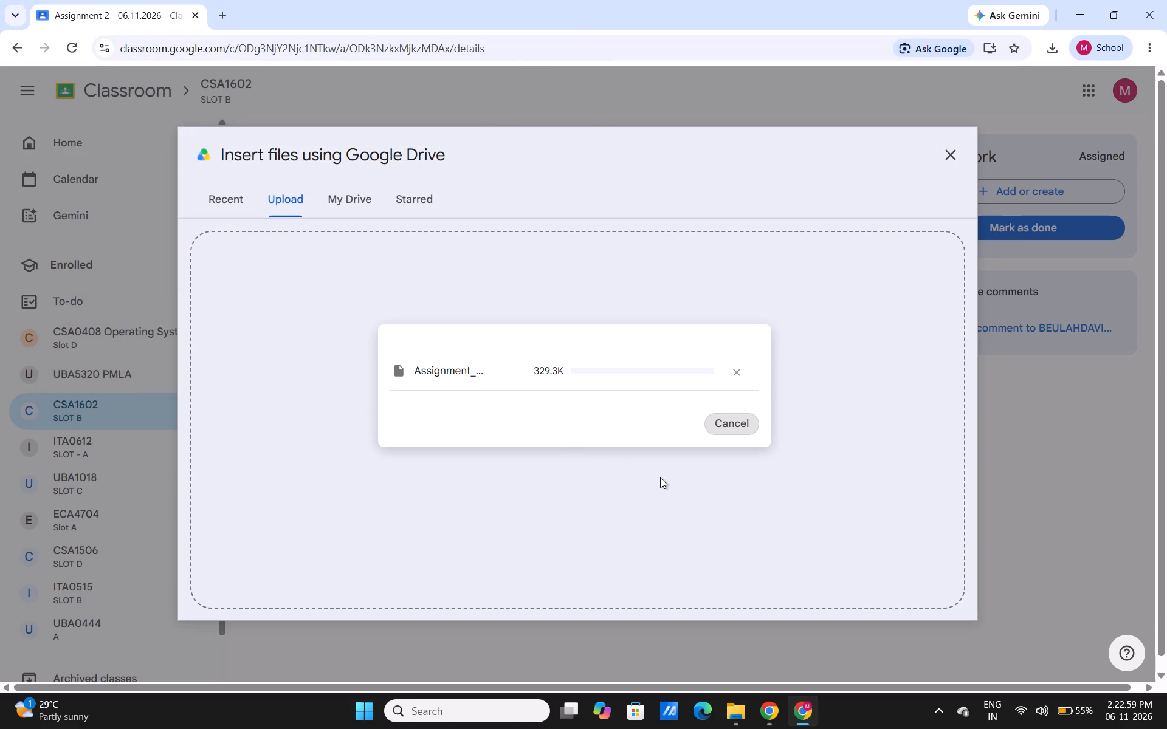
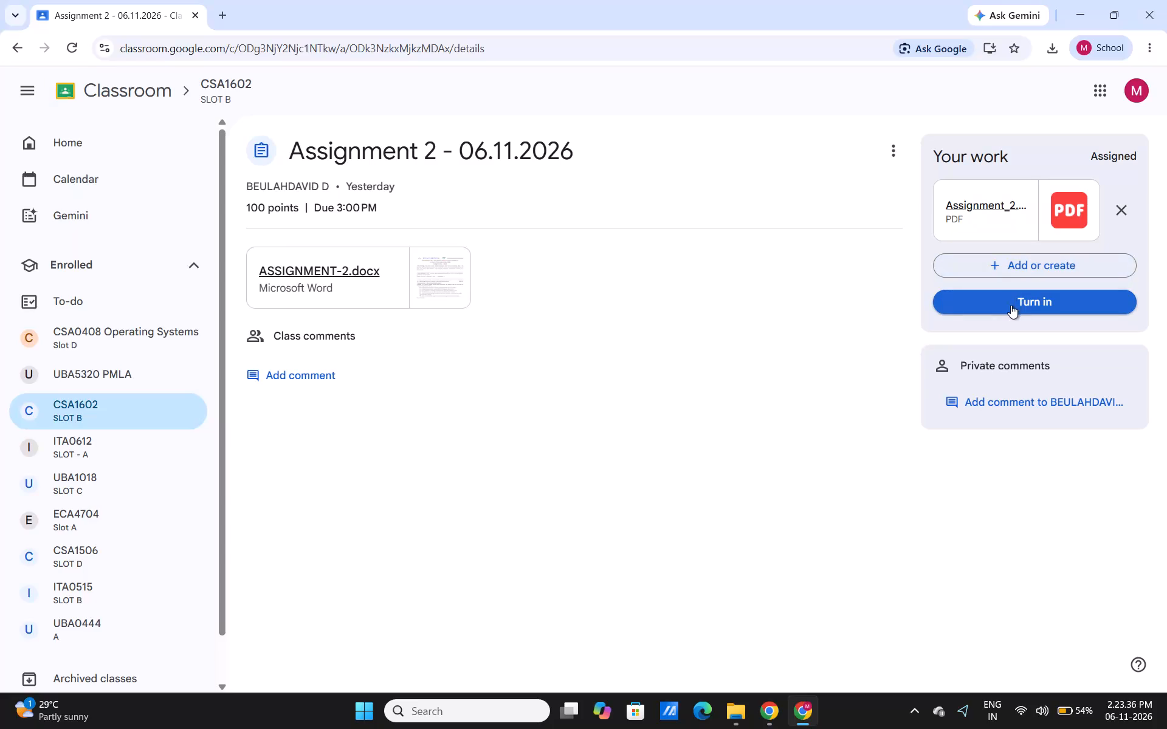
Turn in the Assignment 2 submission with the attached Assignment_2.pdf.
{"action": "left_click", "coordinate": [1011, 305]}
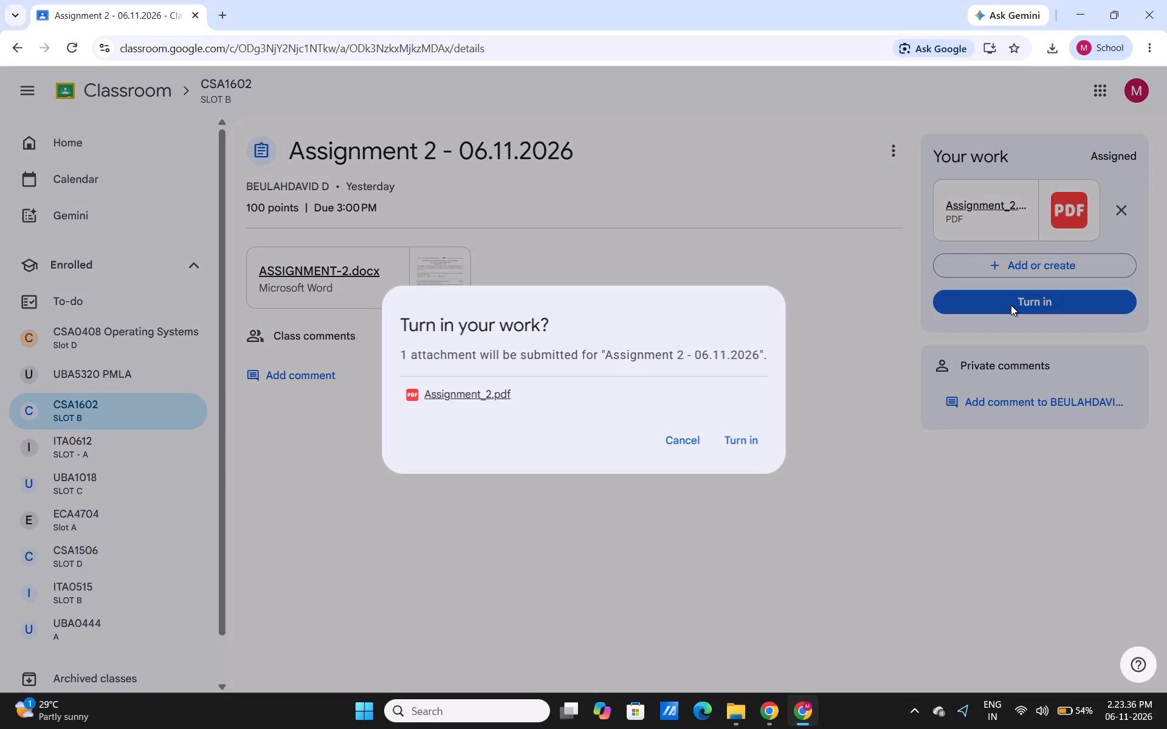
{"action": "left_click", "coordinate": [721, 447]}
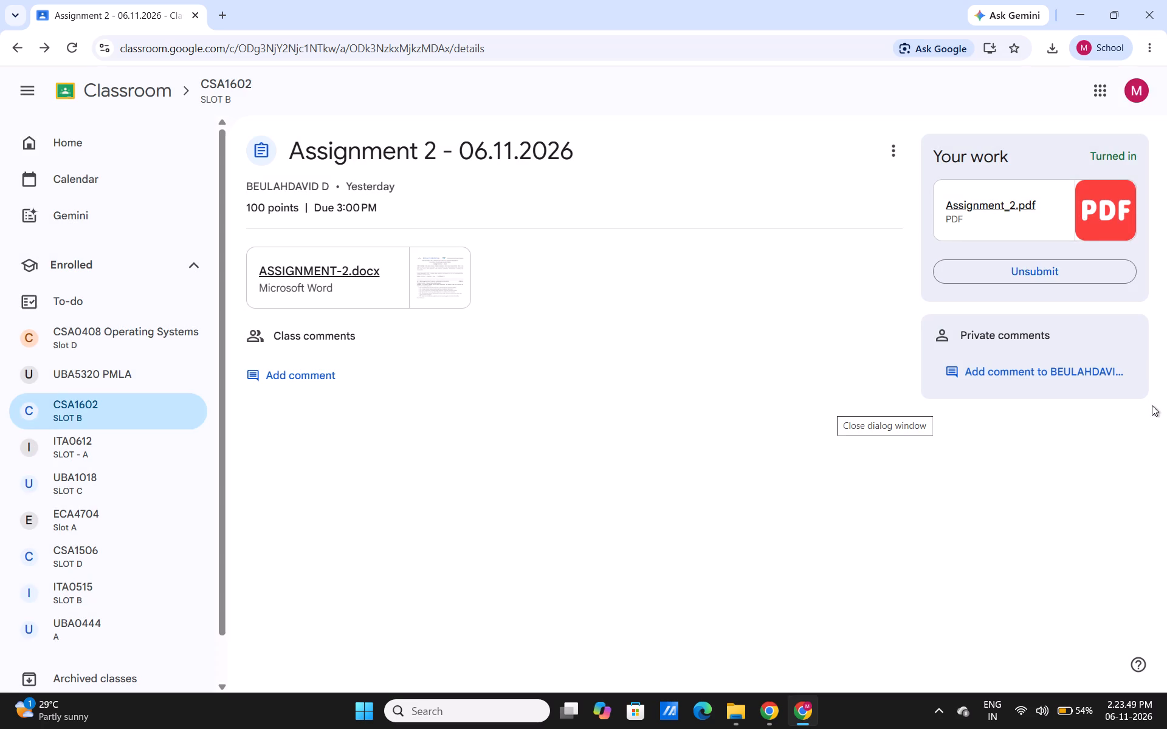
{"action": "left_click", "coordinate": [1152, 405]}
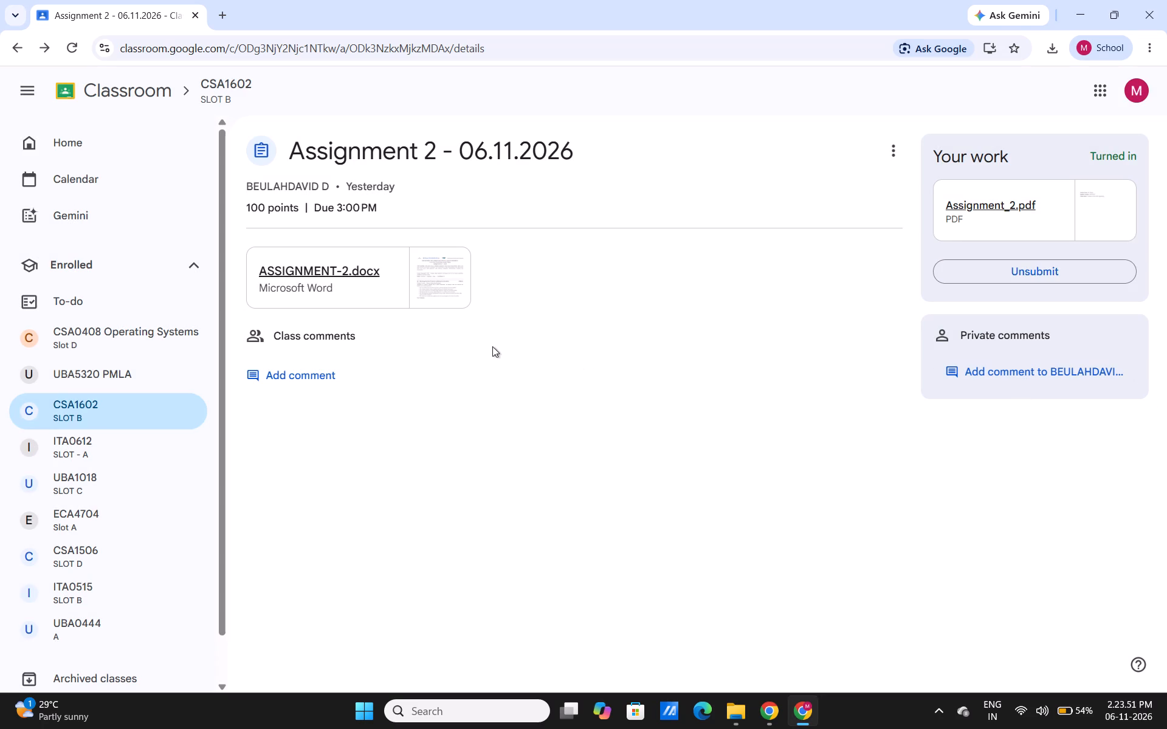
Return to the CSA1602 classwork list and open the instructions of Assignment 3 - 06.11.2026.
{"action": "left_click", "coordinate": [21, 51]}
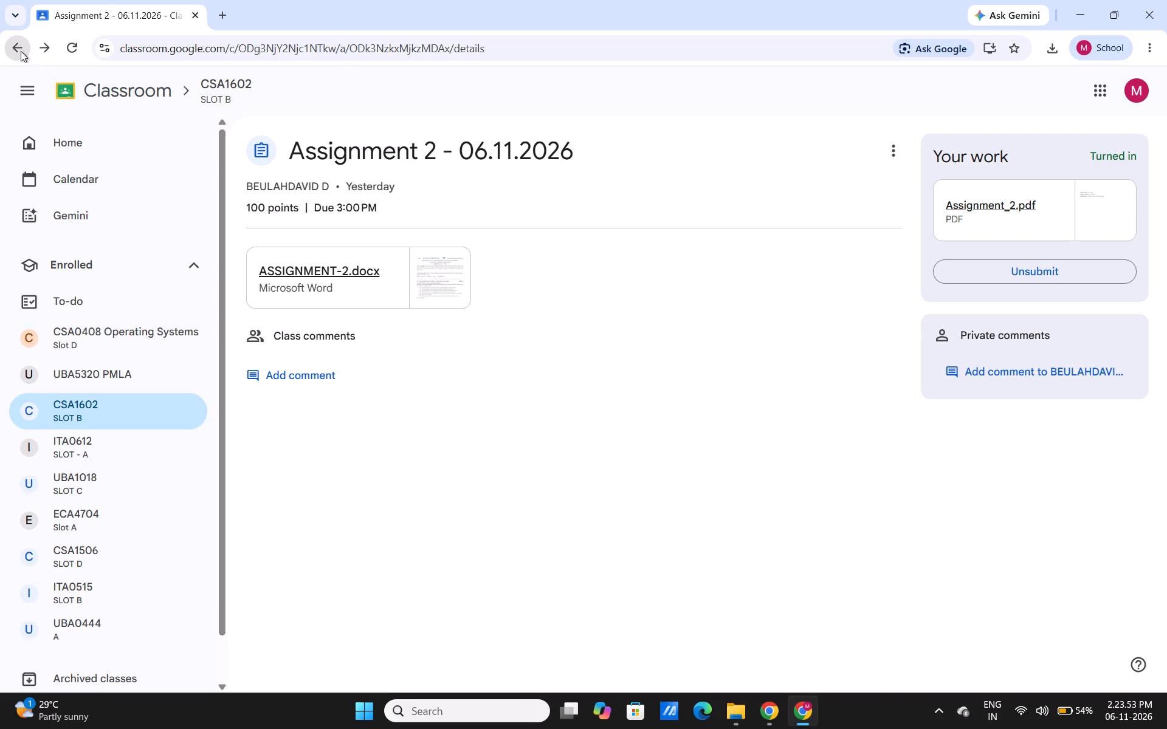
{"action": "left_click", "coordinate": [473, 170]}
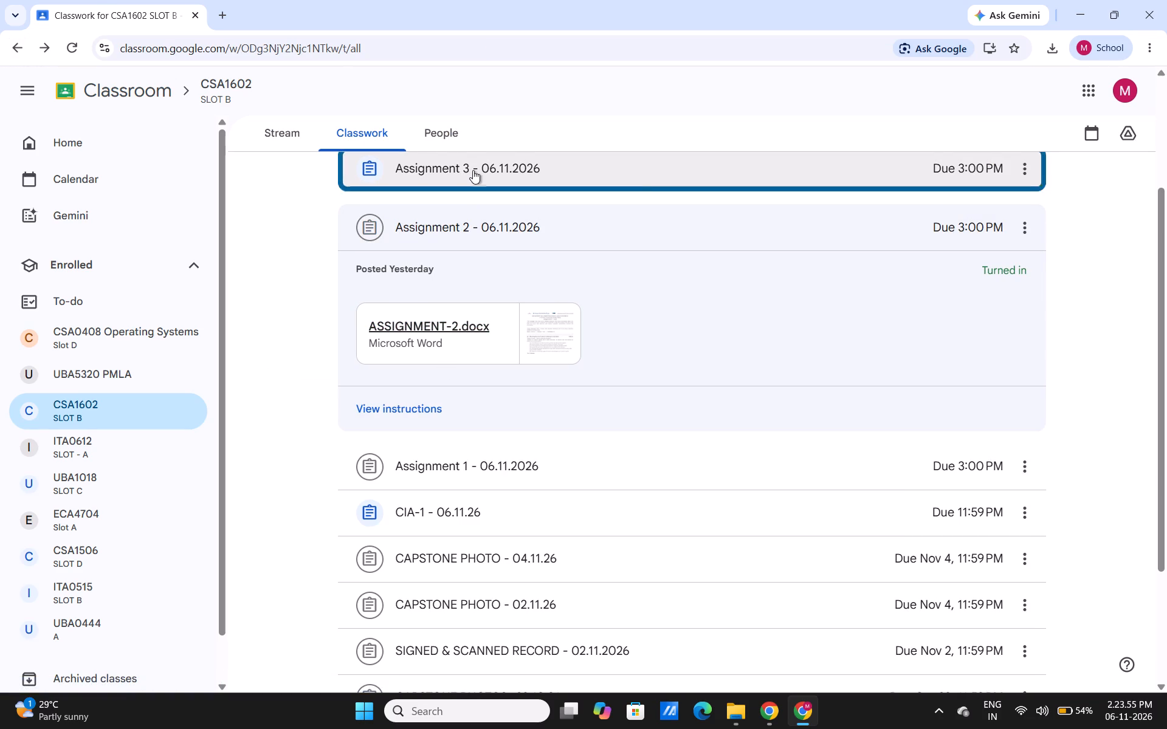
{"action": "left_click", "coordinate": [428, 352]}
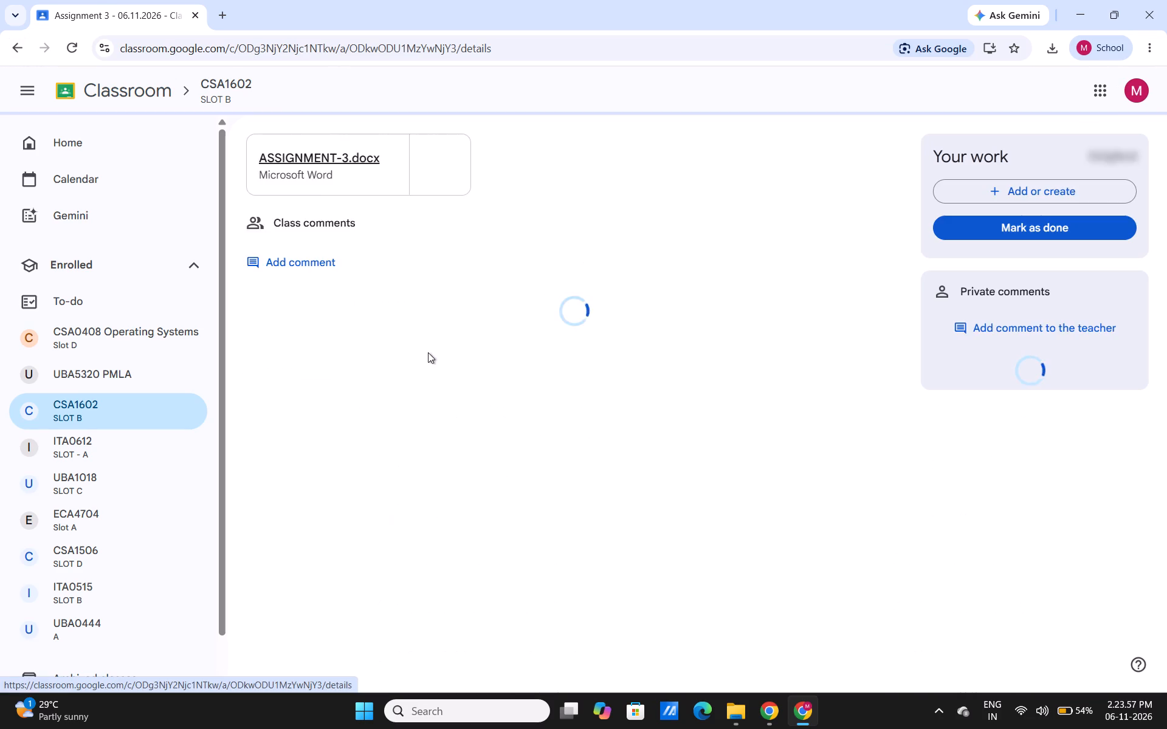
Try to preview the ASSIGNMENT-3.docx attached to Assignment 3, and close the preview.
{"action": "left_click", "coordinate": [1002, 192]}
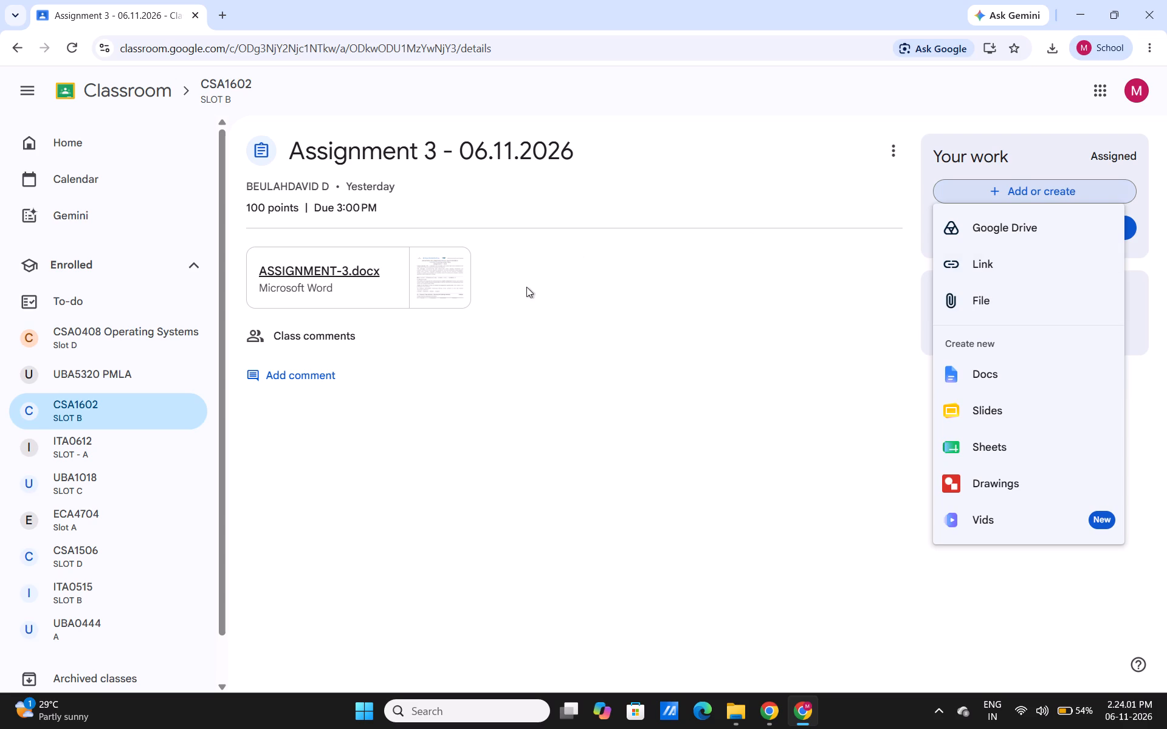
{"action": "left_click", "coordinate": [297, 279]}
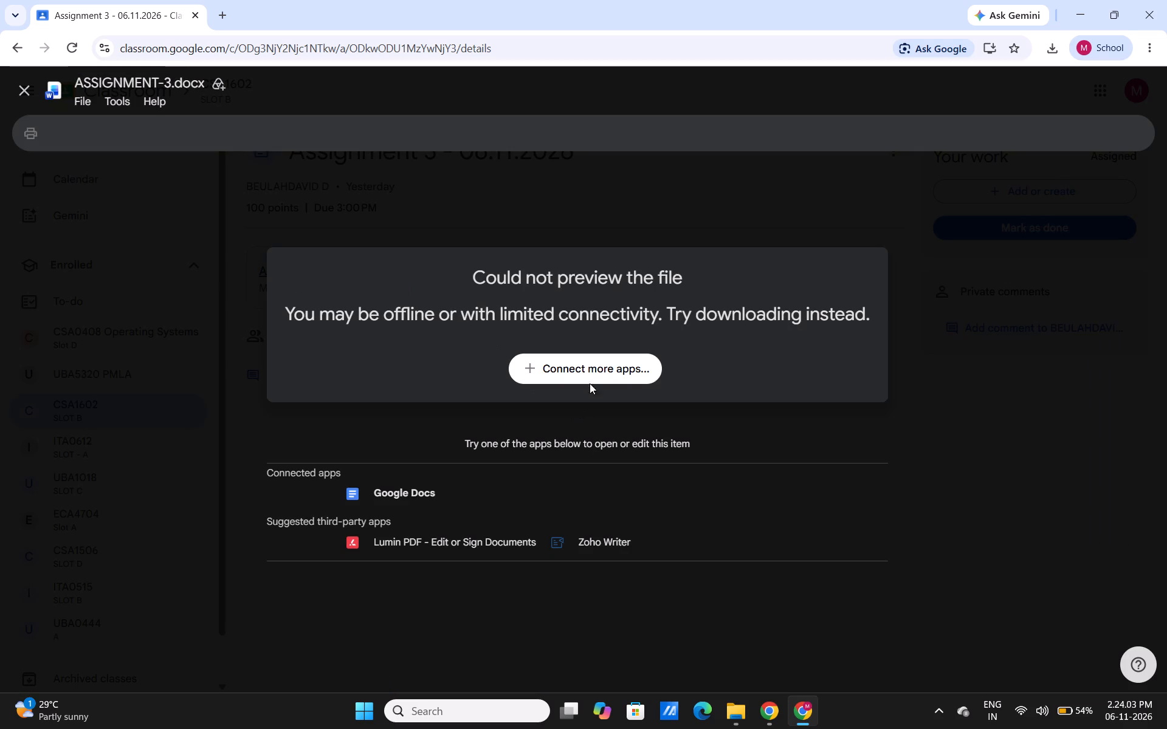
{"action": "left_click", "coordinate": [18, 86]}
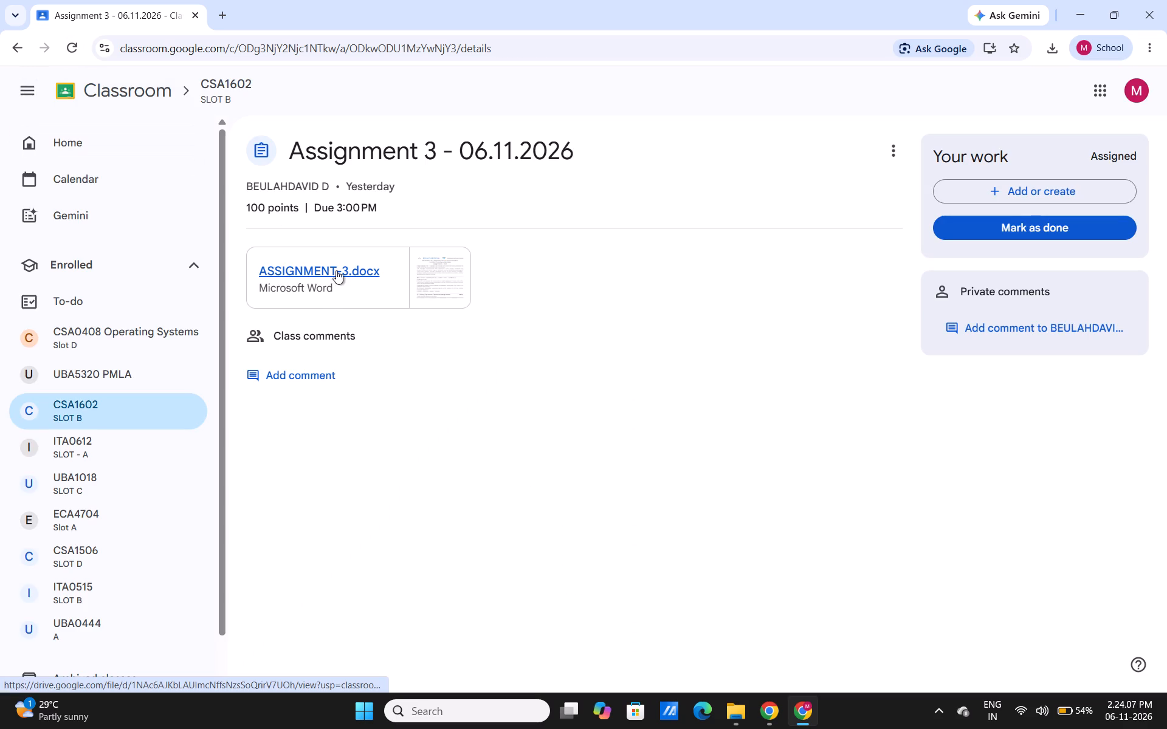
Reopen the attached ASSIGNMENT-3.docx and open it with Google Docs in a new tab.
{"action": "left_click", "coordinate": [336, 269]}
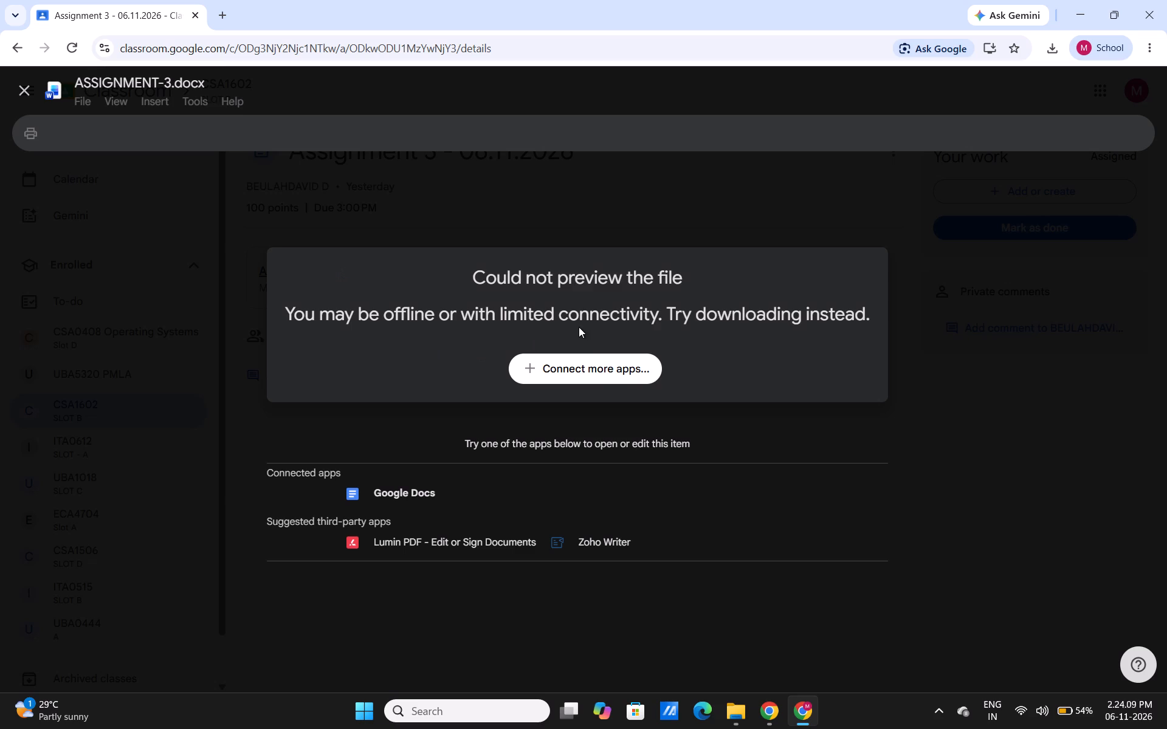
{"action": "left_click", "coordinate": [594, 369]}
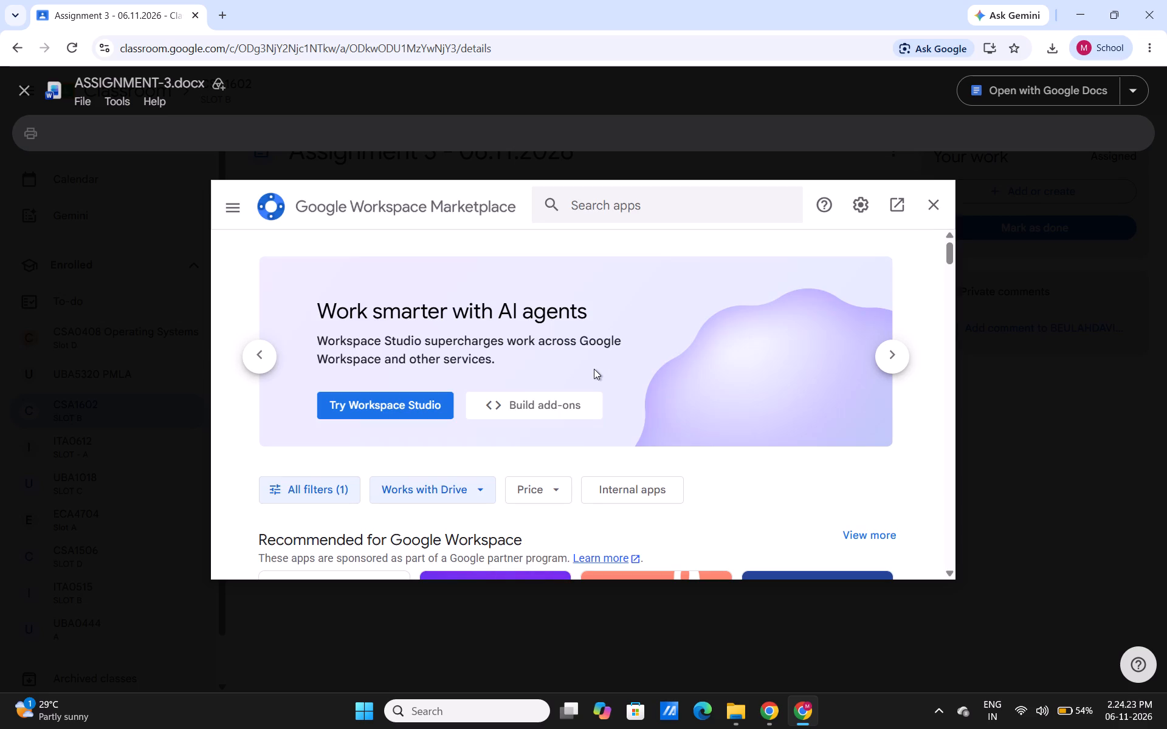
{"action": "left_click", "coordinate": [935, 195]}
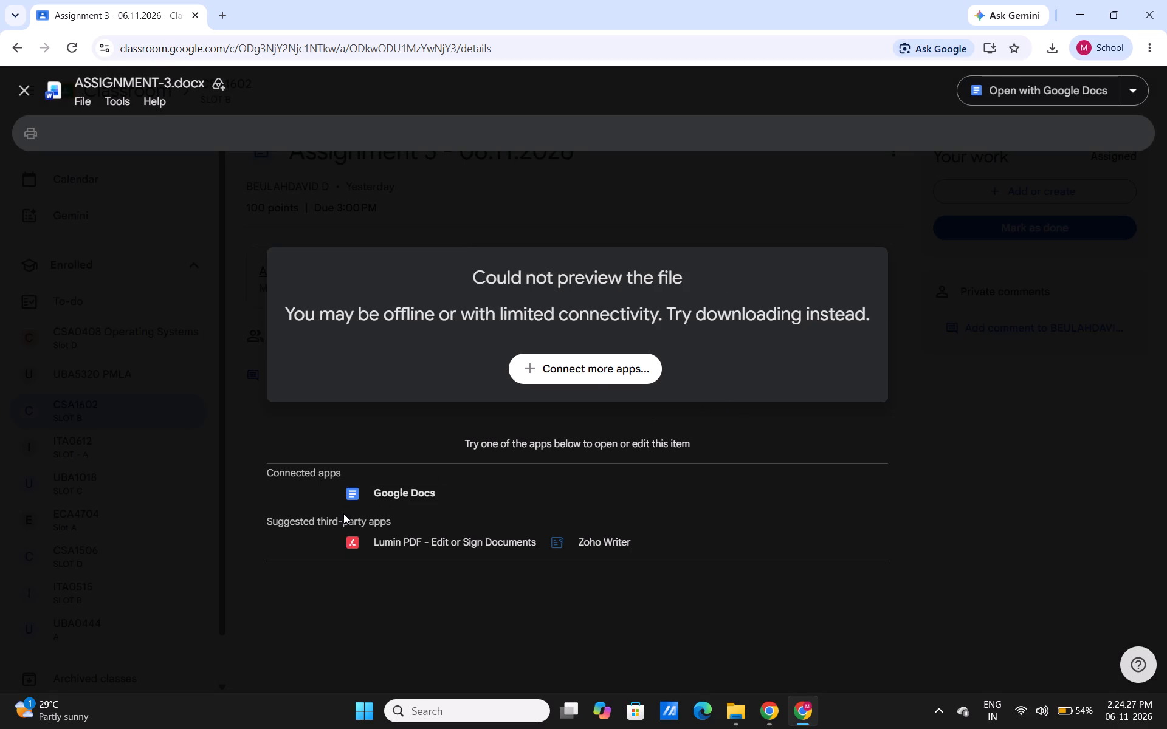
{"action": "left_click", "coordinate": [379, 491]}
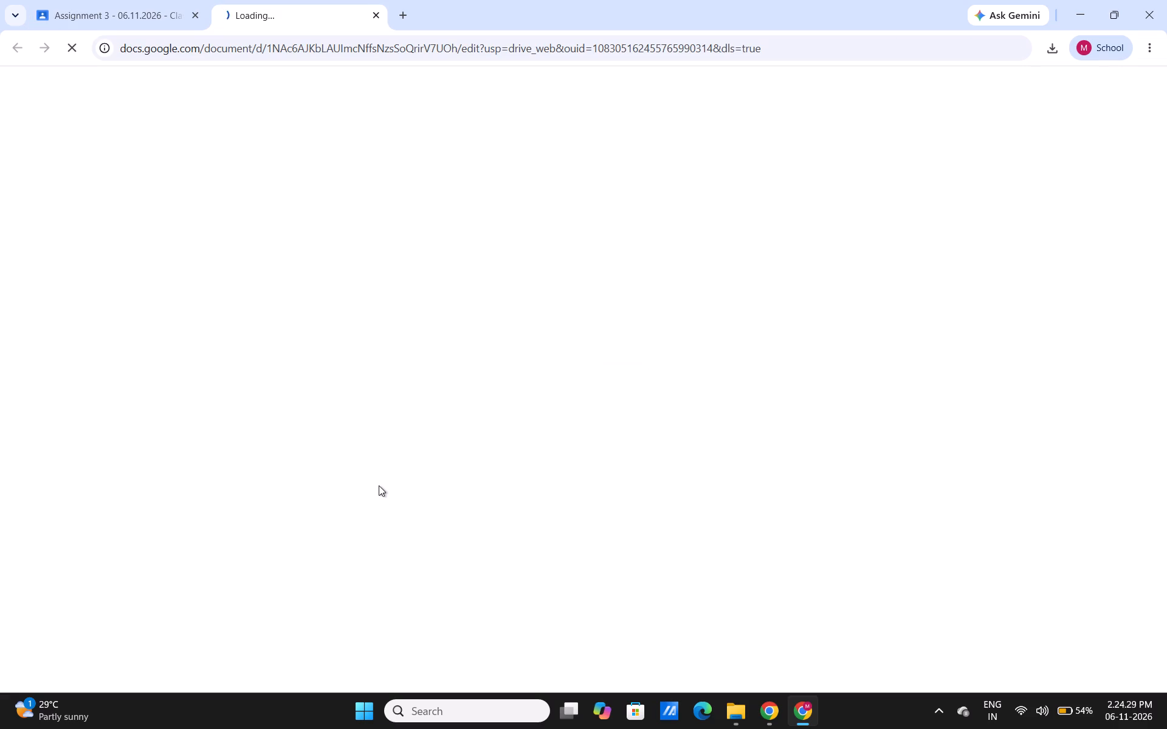
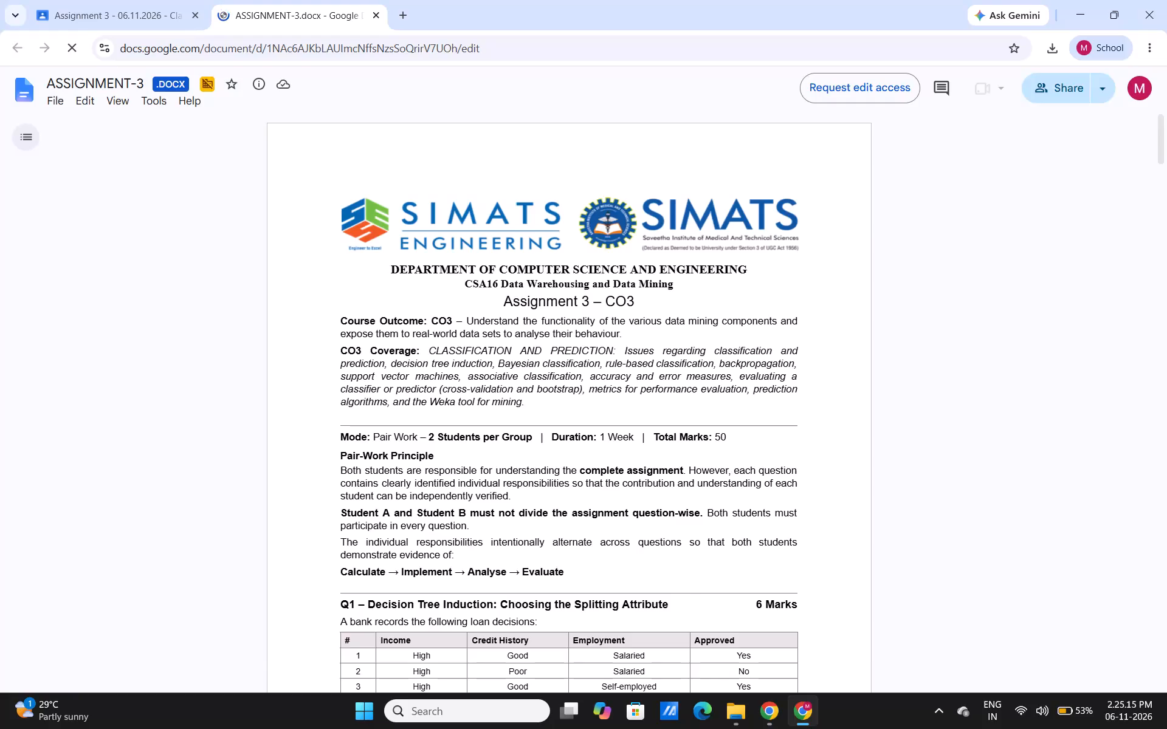
Skim the ASSIGNMENT-3 document and download it in OpenDocument Format (.odt), checking the recent downloads.
{"action": "scroll", "coordinate": [559, 422], "scroll_direction": "down", "scroll_amount": 17}
{"action": "scroll", "coordinate": [559, 422], "scroll_direction": "down", "scroll_amount": 10}
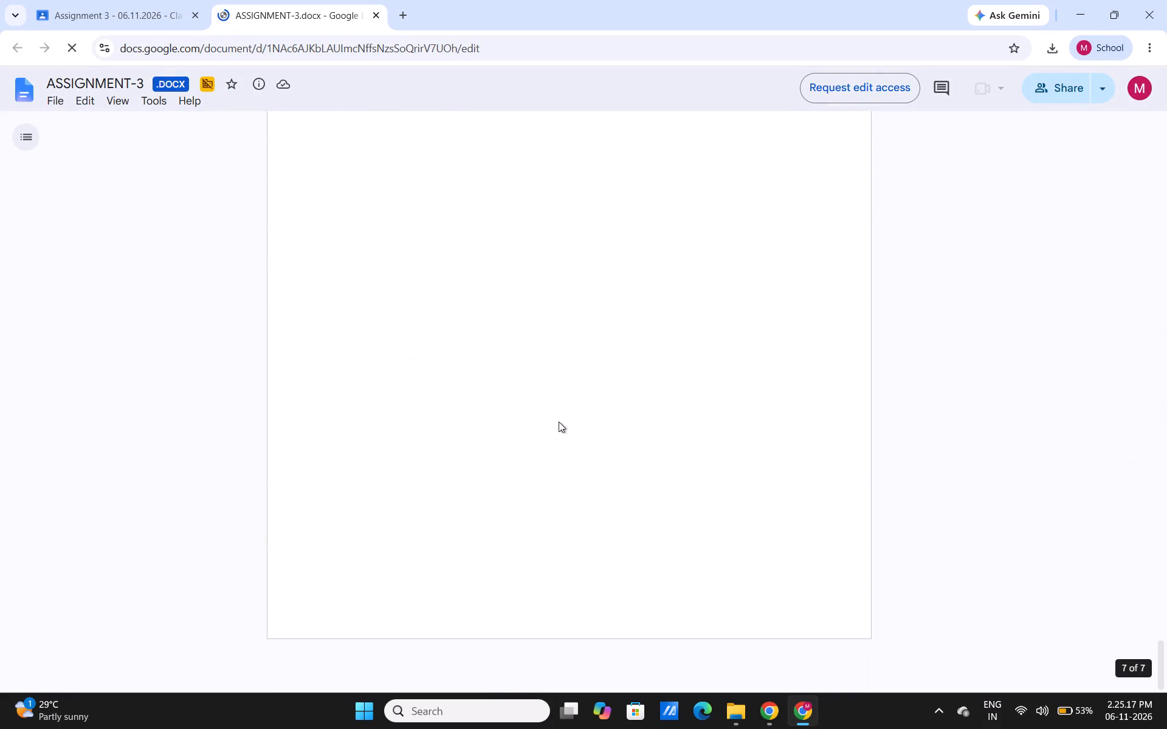
{"action": "scroll", "coordinate": [559, 422], "scroll_direction": "down", "scroll_amount": 7}
{"action": "scroll", "coordinate": [559, 422], "scroll_direction": "up", "scroll_amount": 19}
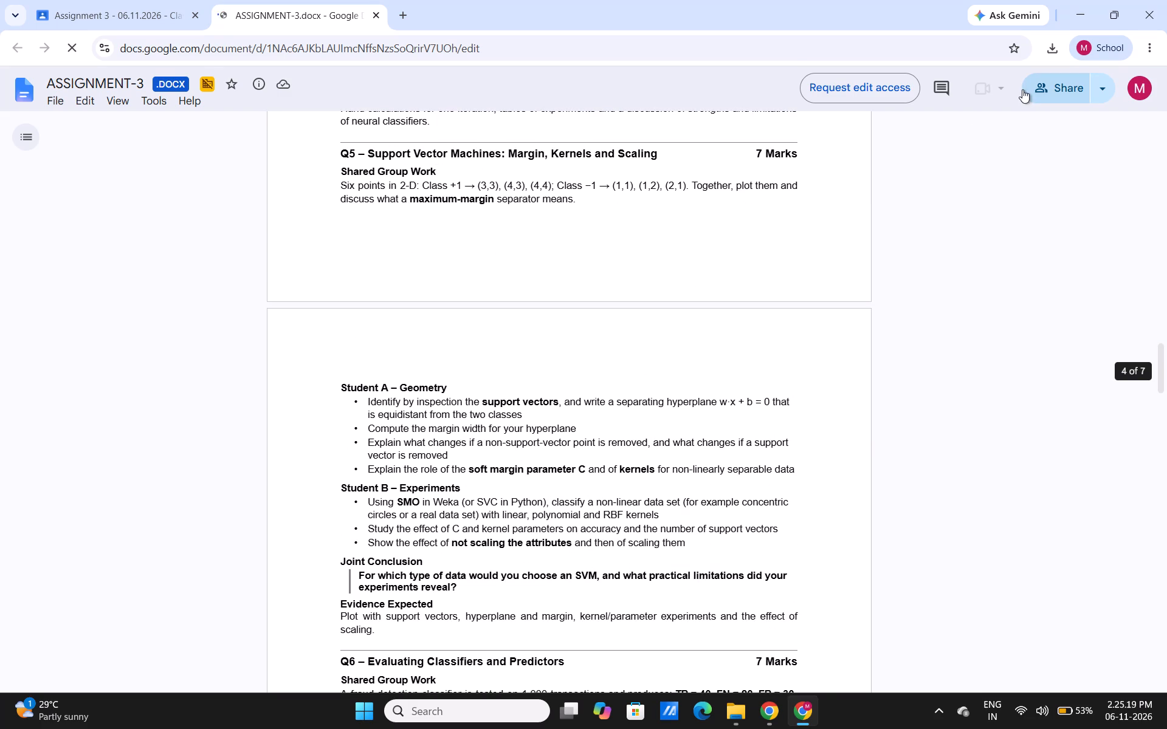
{"action": "left_click", "coordinate": [1056, 50]}
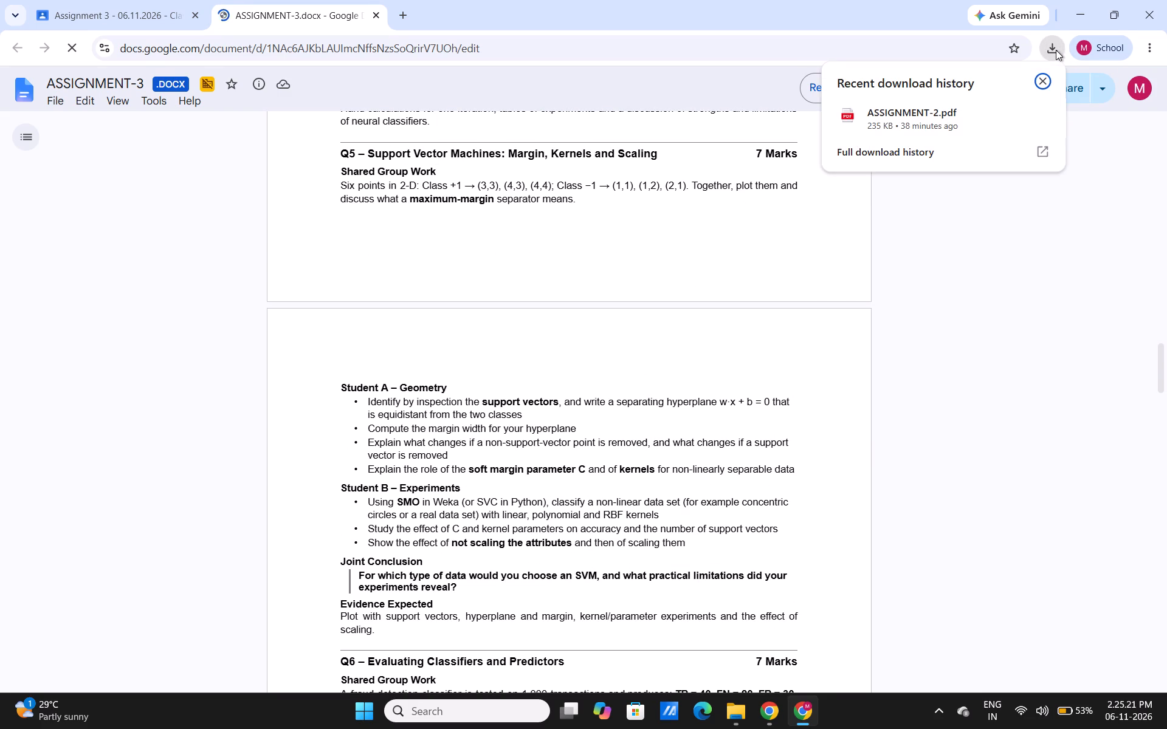
{"action": "left_click", "coordinate": [982, 343]}
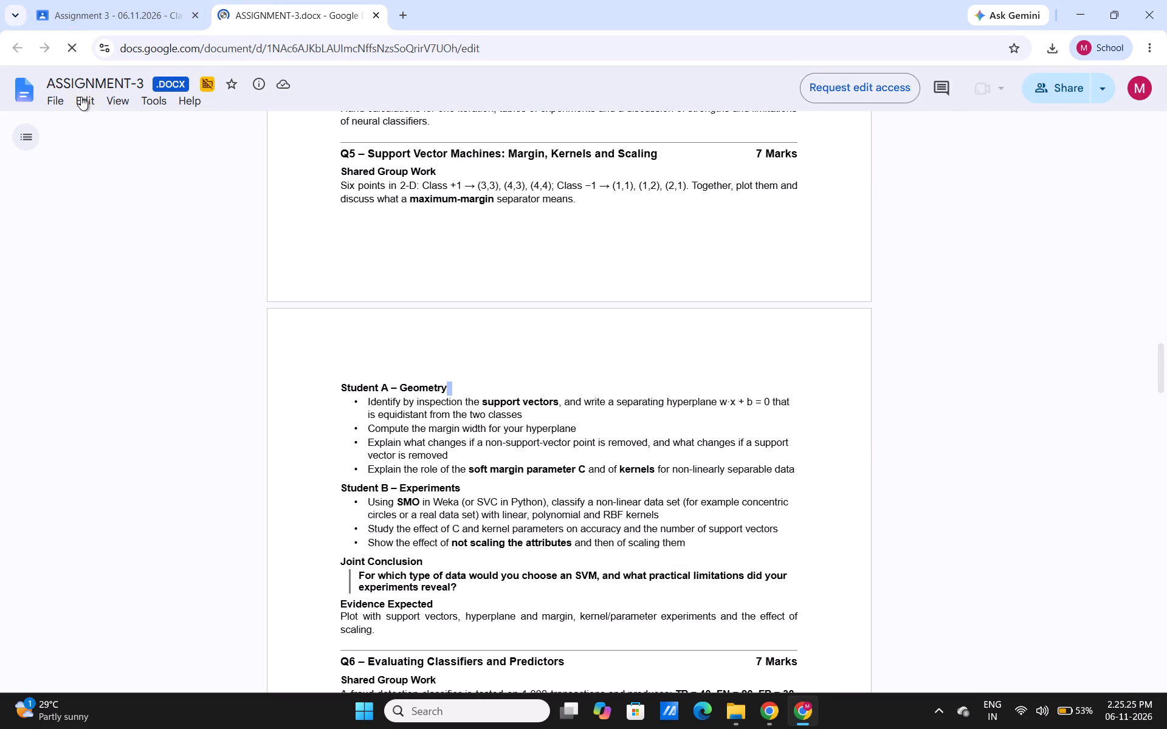
{"action": "left_click", "coordinate": [54, 100]}
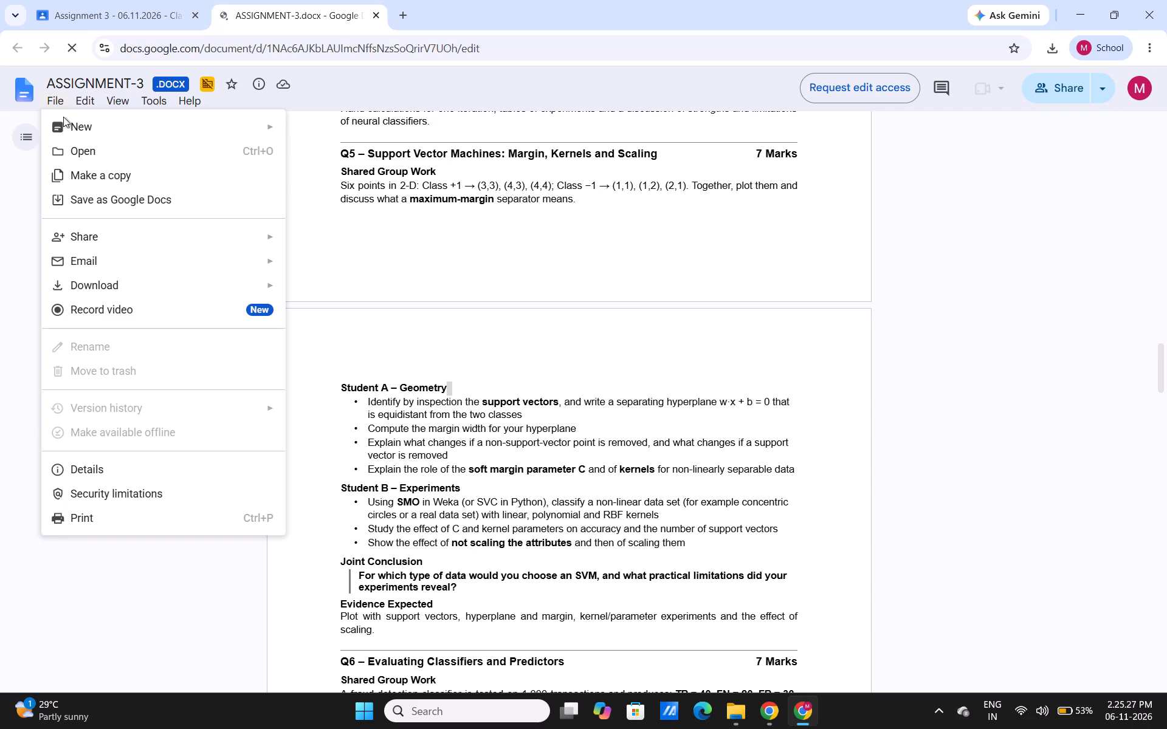
{"action": "left_click", "coordinate": [110, 287]}
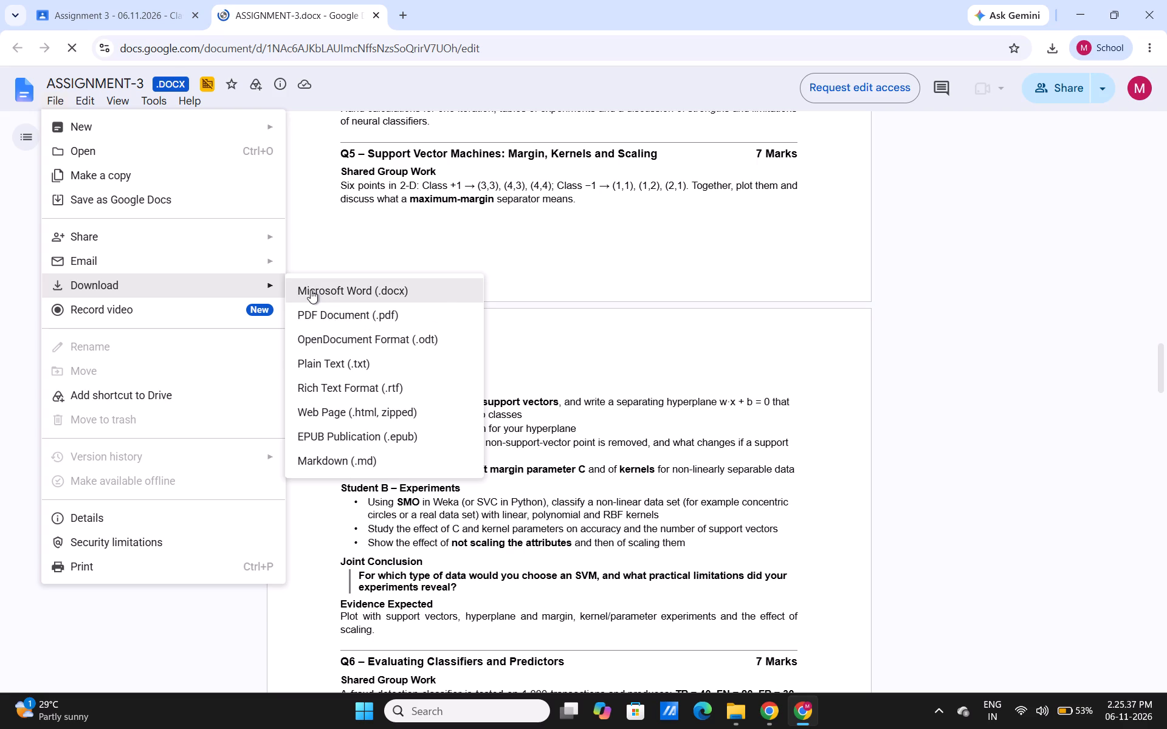
{"action": "left_click", "coordinate": [314, 338]}
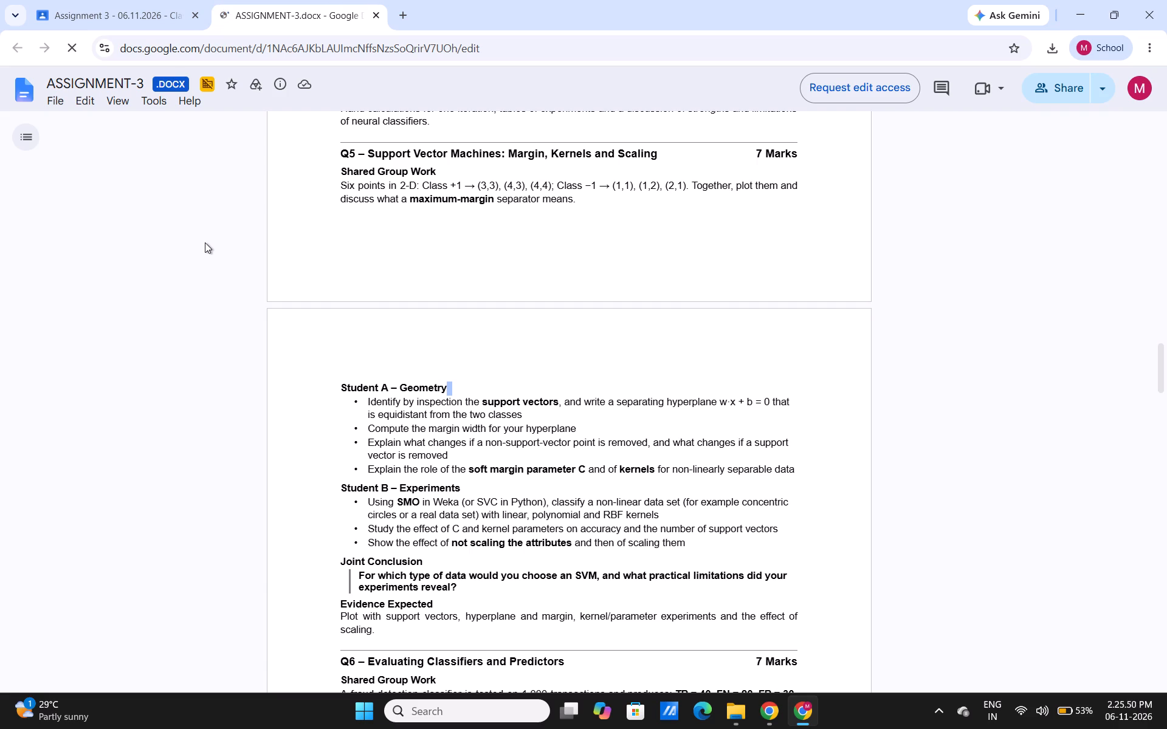
{"action": "left_click", "coordinate": [107, 3]}
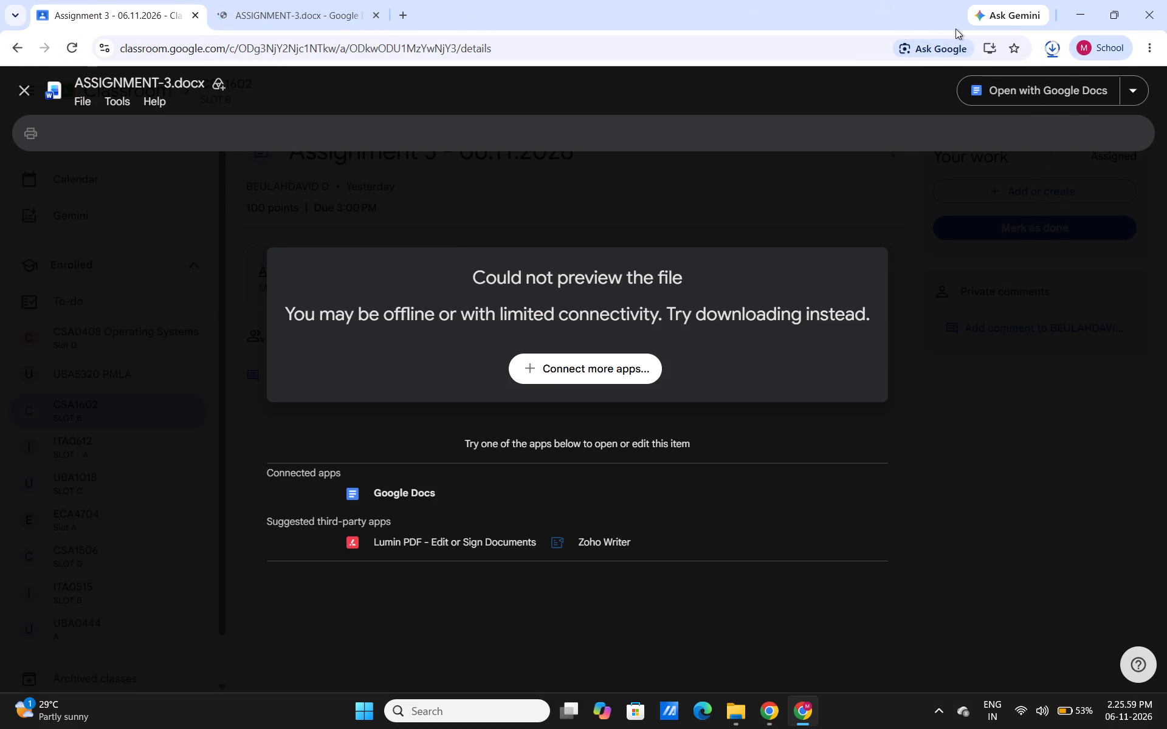
{"action": "left_click", "coordinate": [1052, 50]}
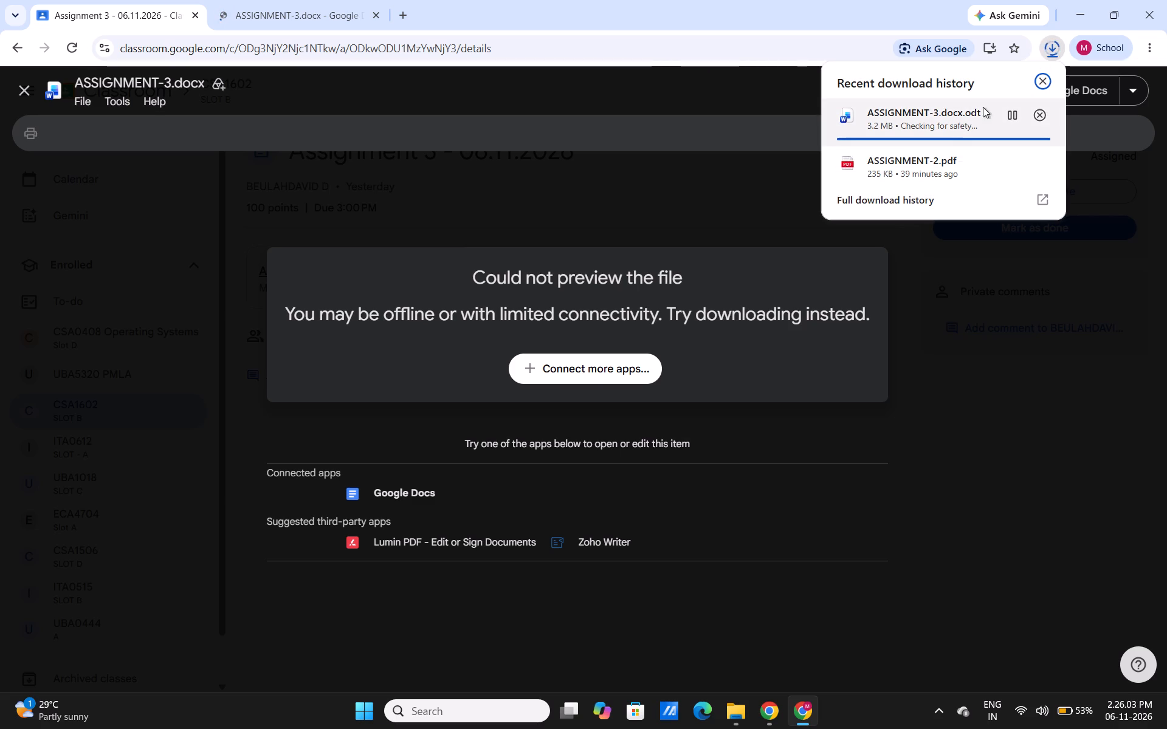